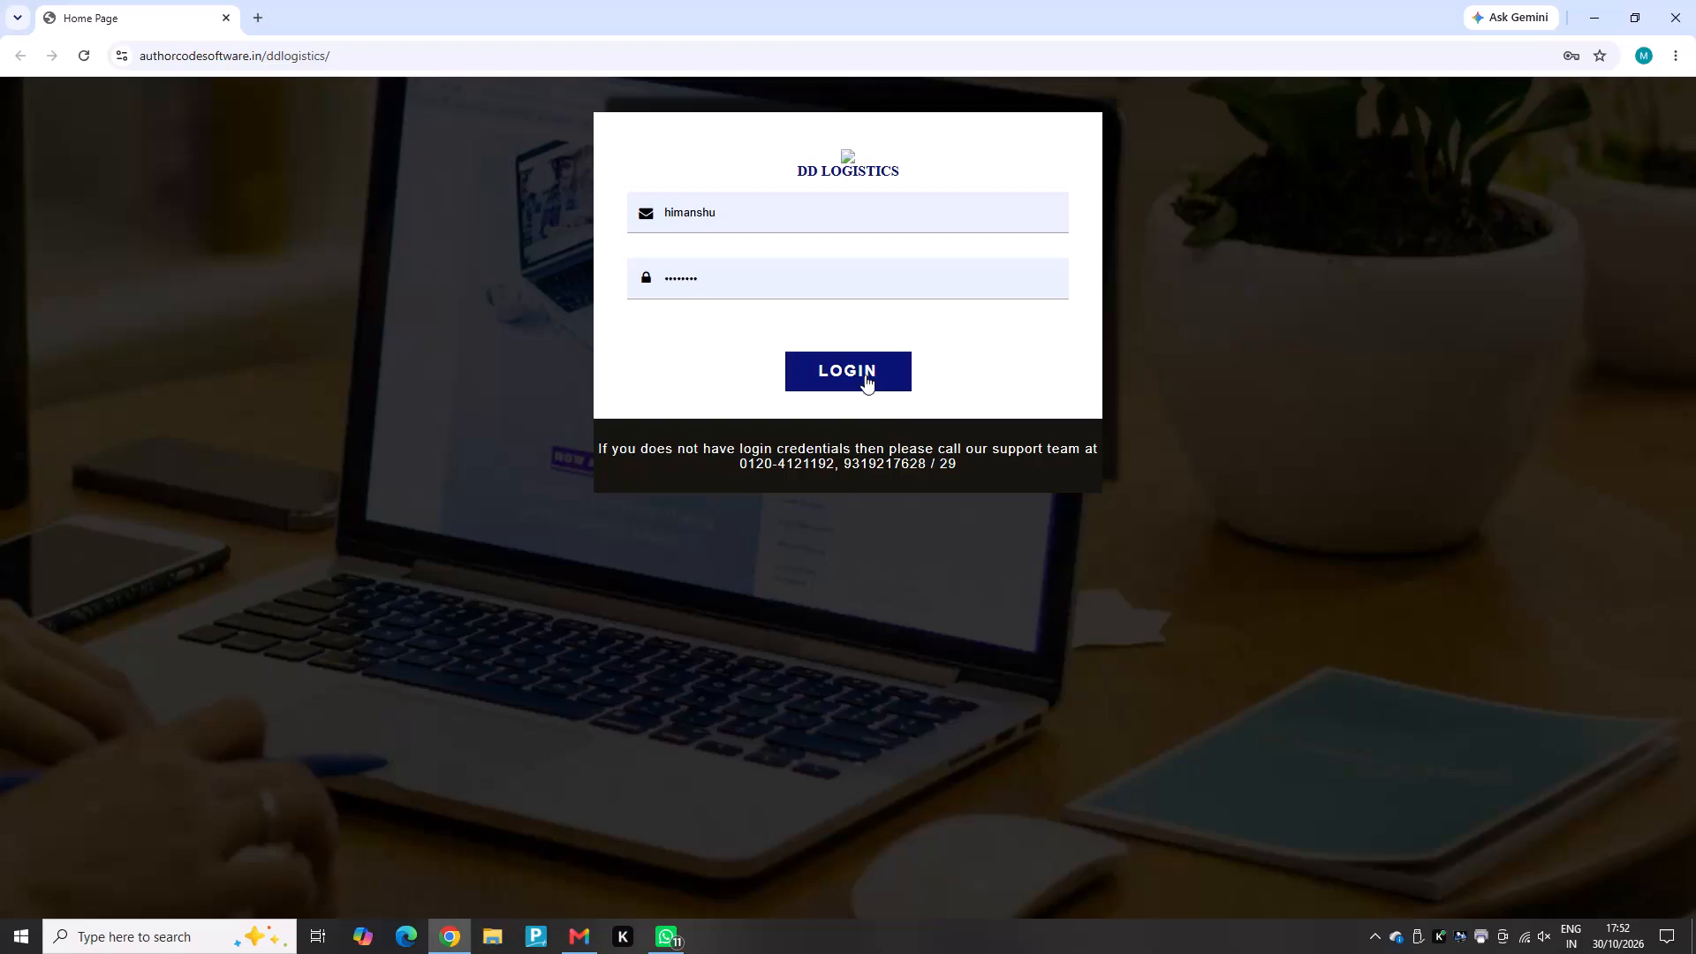
Log in to the DD Logistics portal with the prefilled credentials.
{"action": "left_click", "coordinate": [870, 368]}
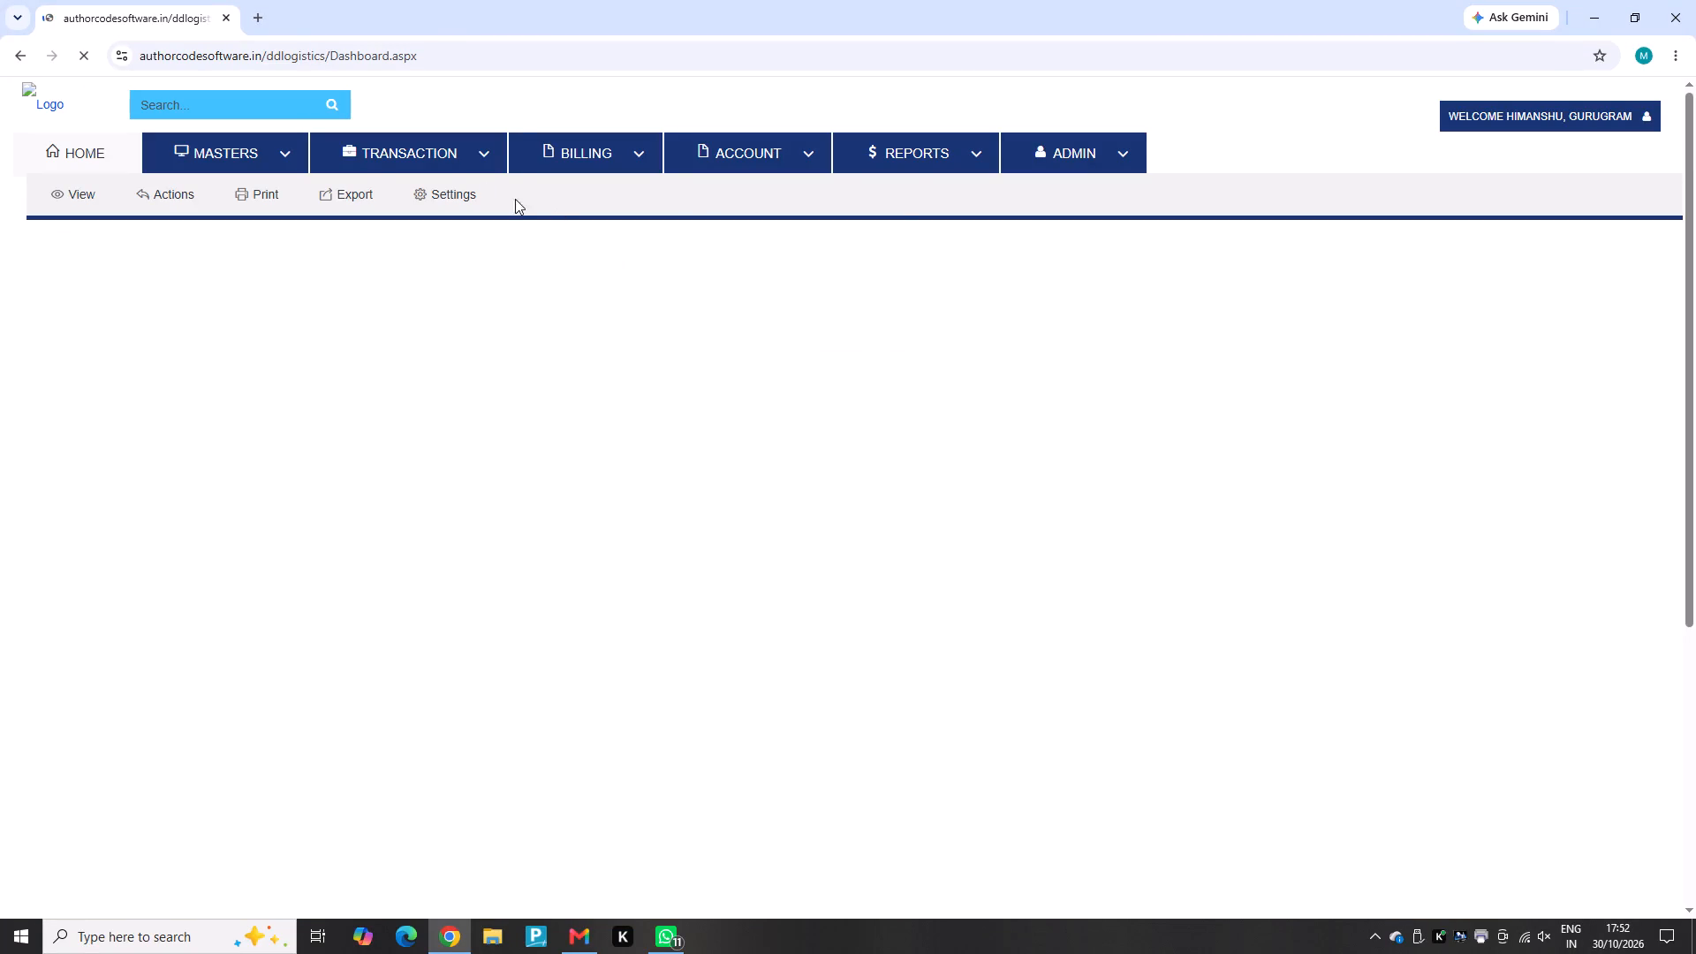
Open a new Surface Booking form from the booking transactions.
{"action": "left_click", "coordinate": [411, 271]}
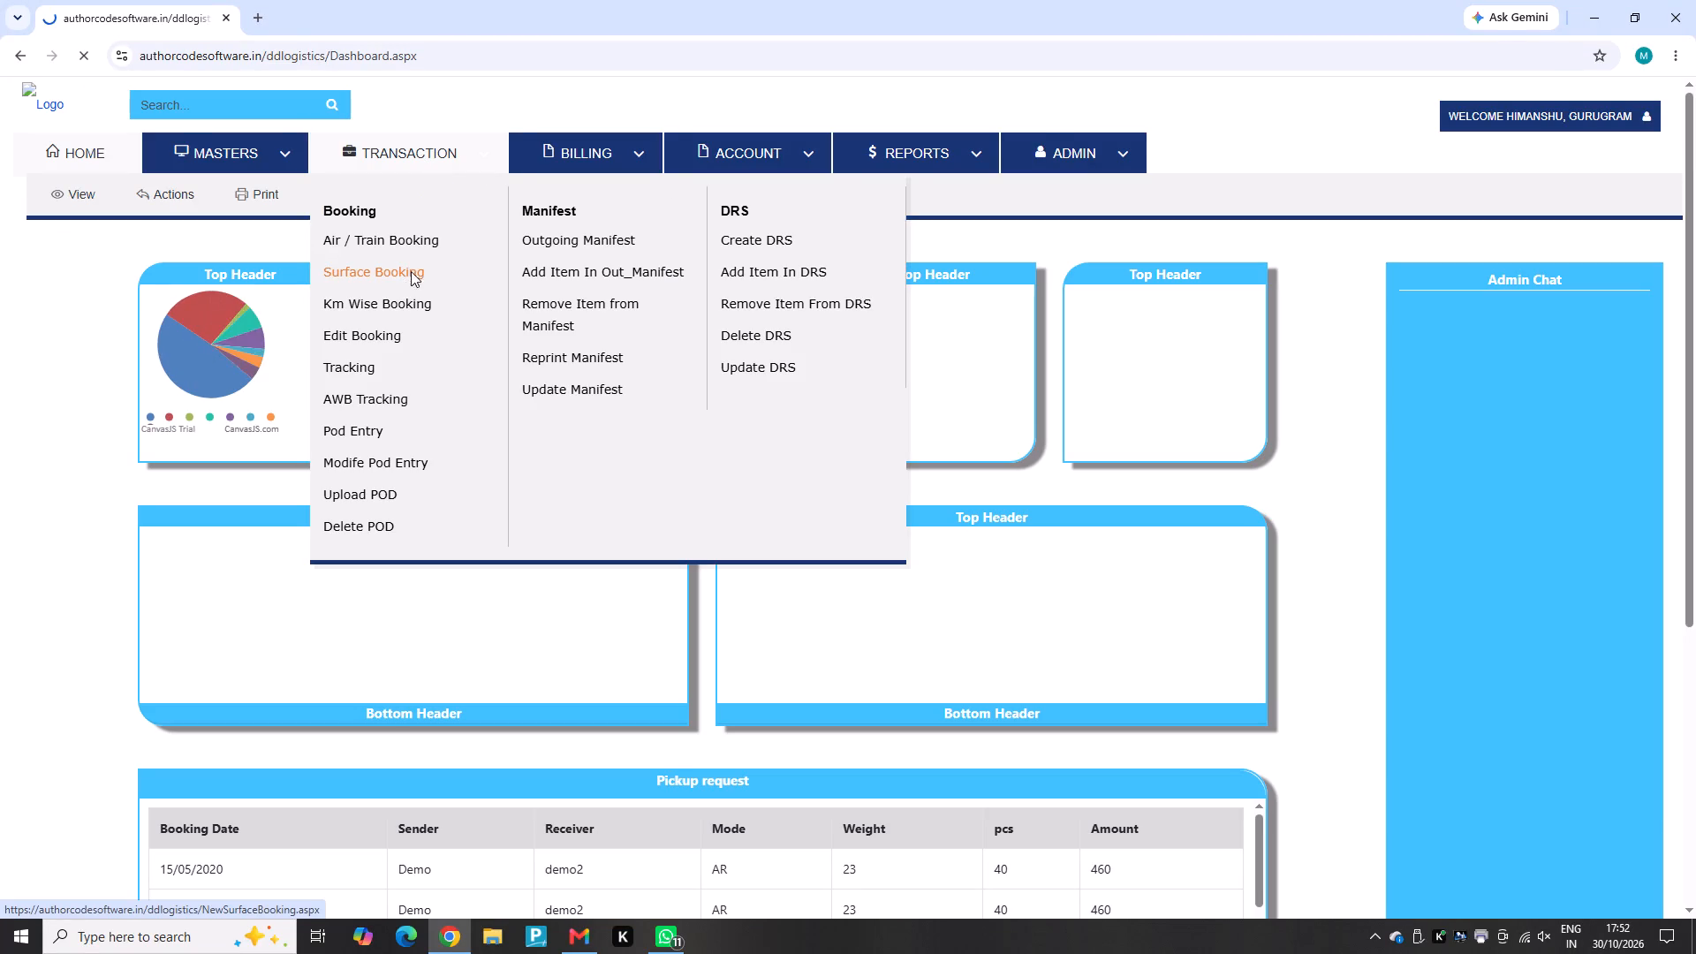
{"action": "left_click", "coordinate": [1013, 297]}
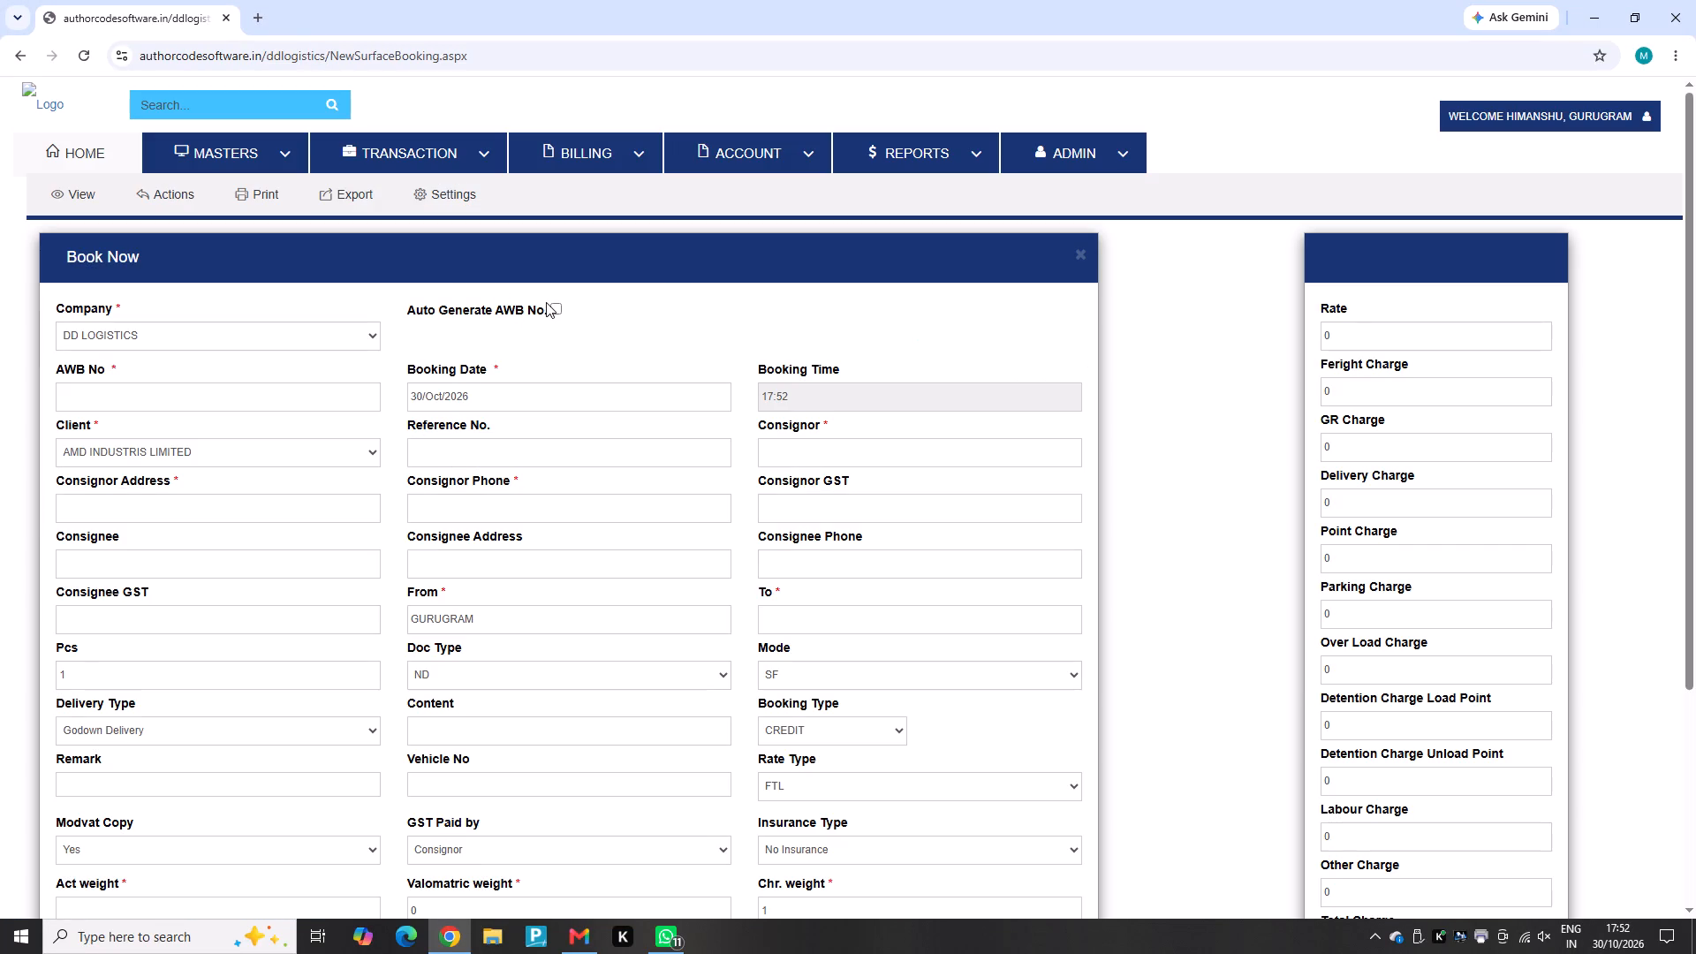
Enable automatic AWB number generation and set the booking's client to HFCL LIMITED . ( GURUGRAM).
{"action": "left_click", "coordinate": [558, 306]}
{"action": "left_click", "coordinate": [283, 452]}
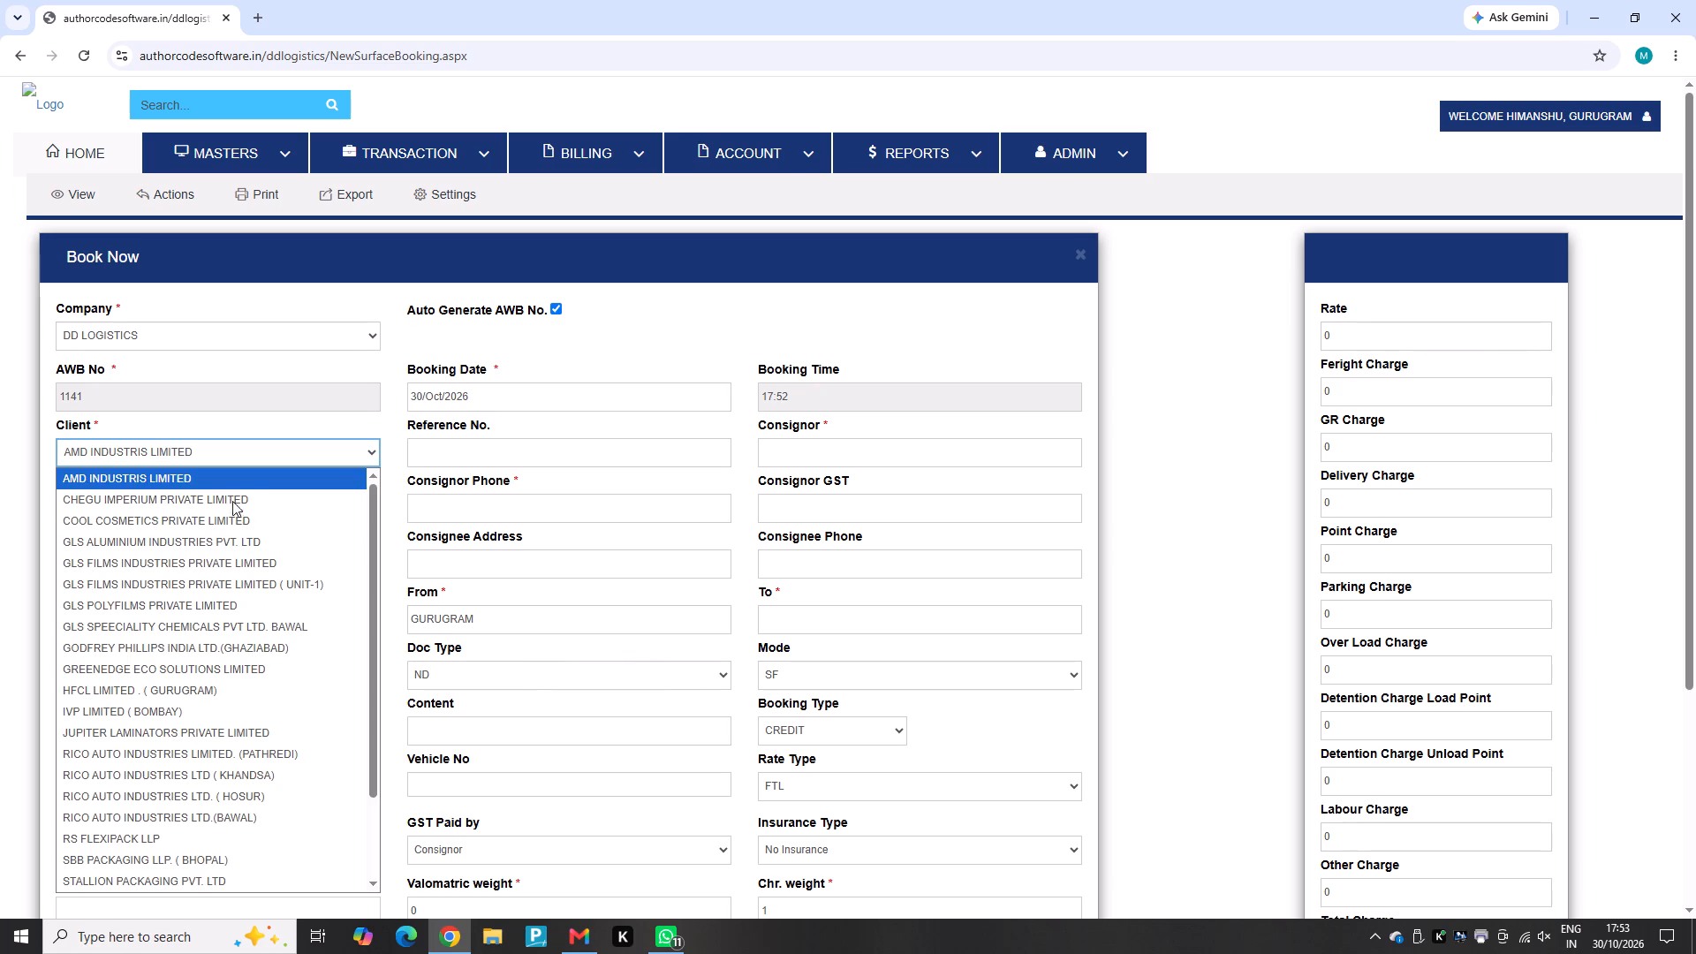
{"action": "left_click", "coordinate": [204, 693]}
{"action": "key", "text": "Tab"}
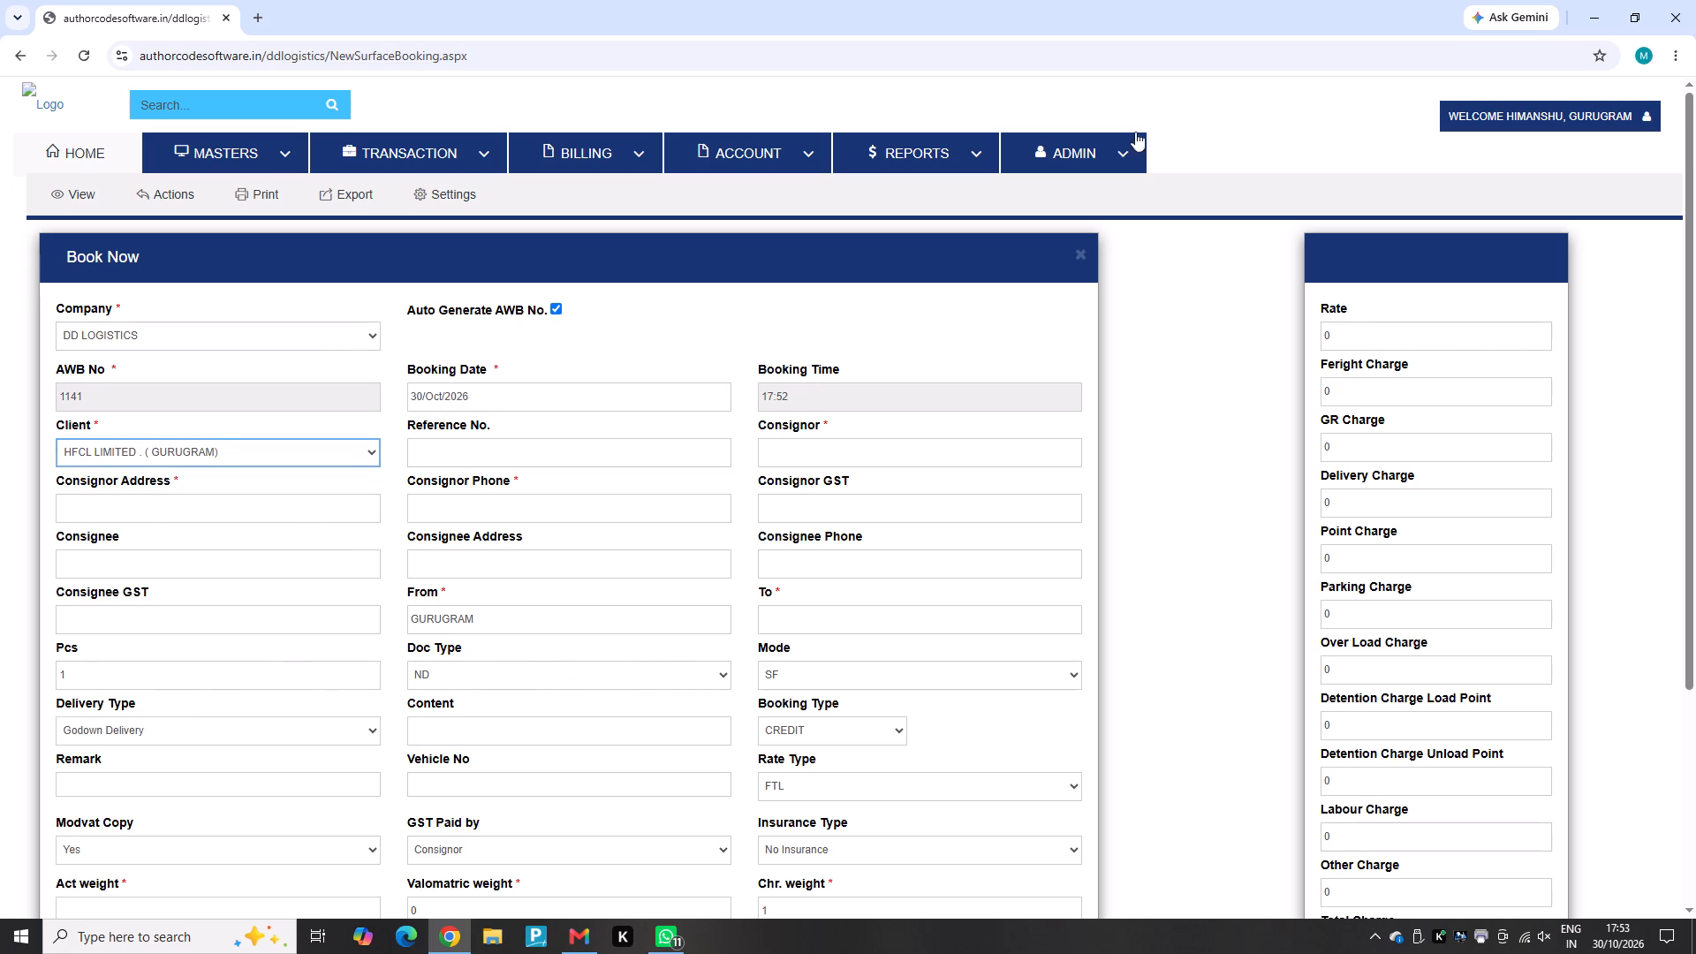
Restore the browser window to a smaller size so the desktop is accessible beside the booking form.
{"action": "left_click", "coordinate": [1629, 25]}
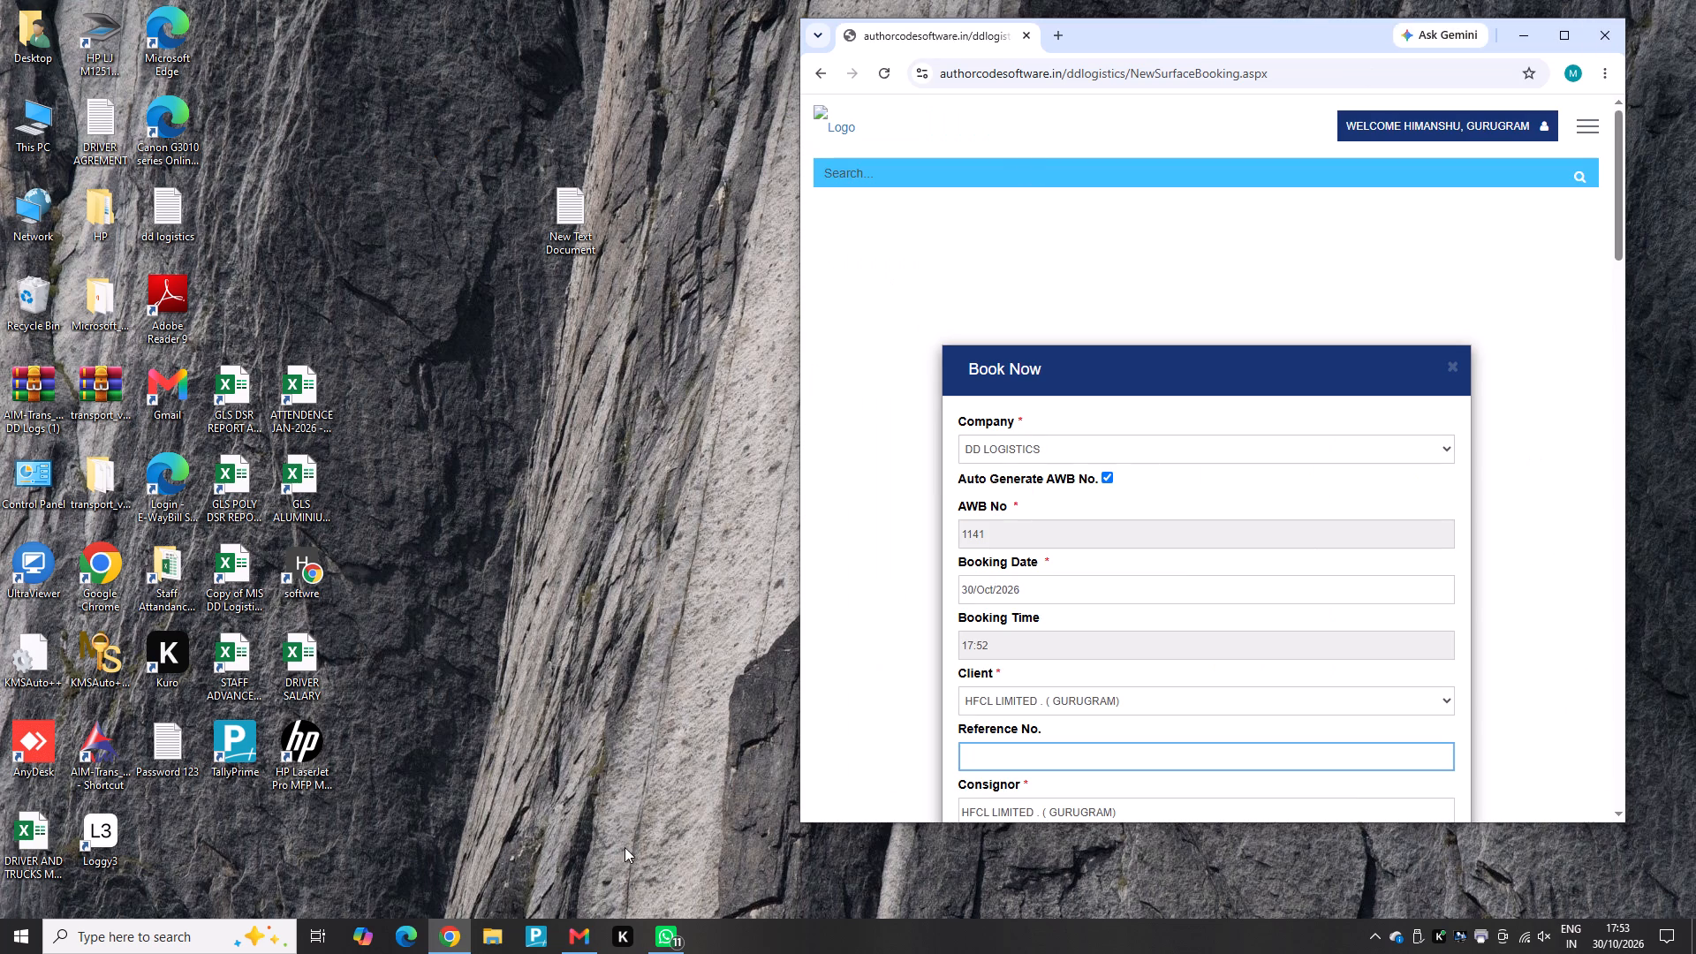
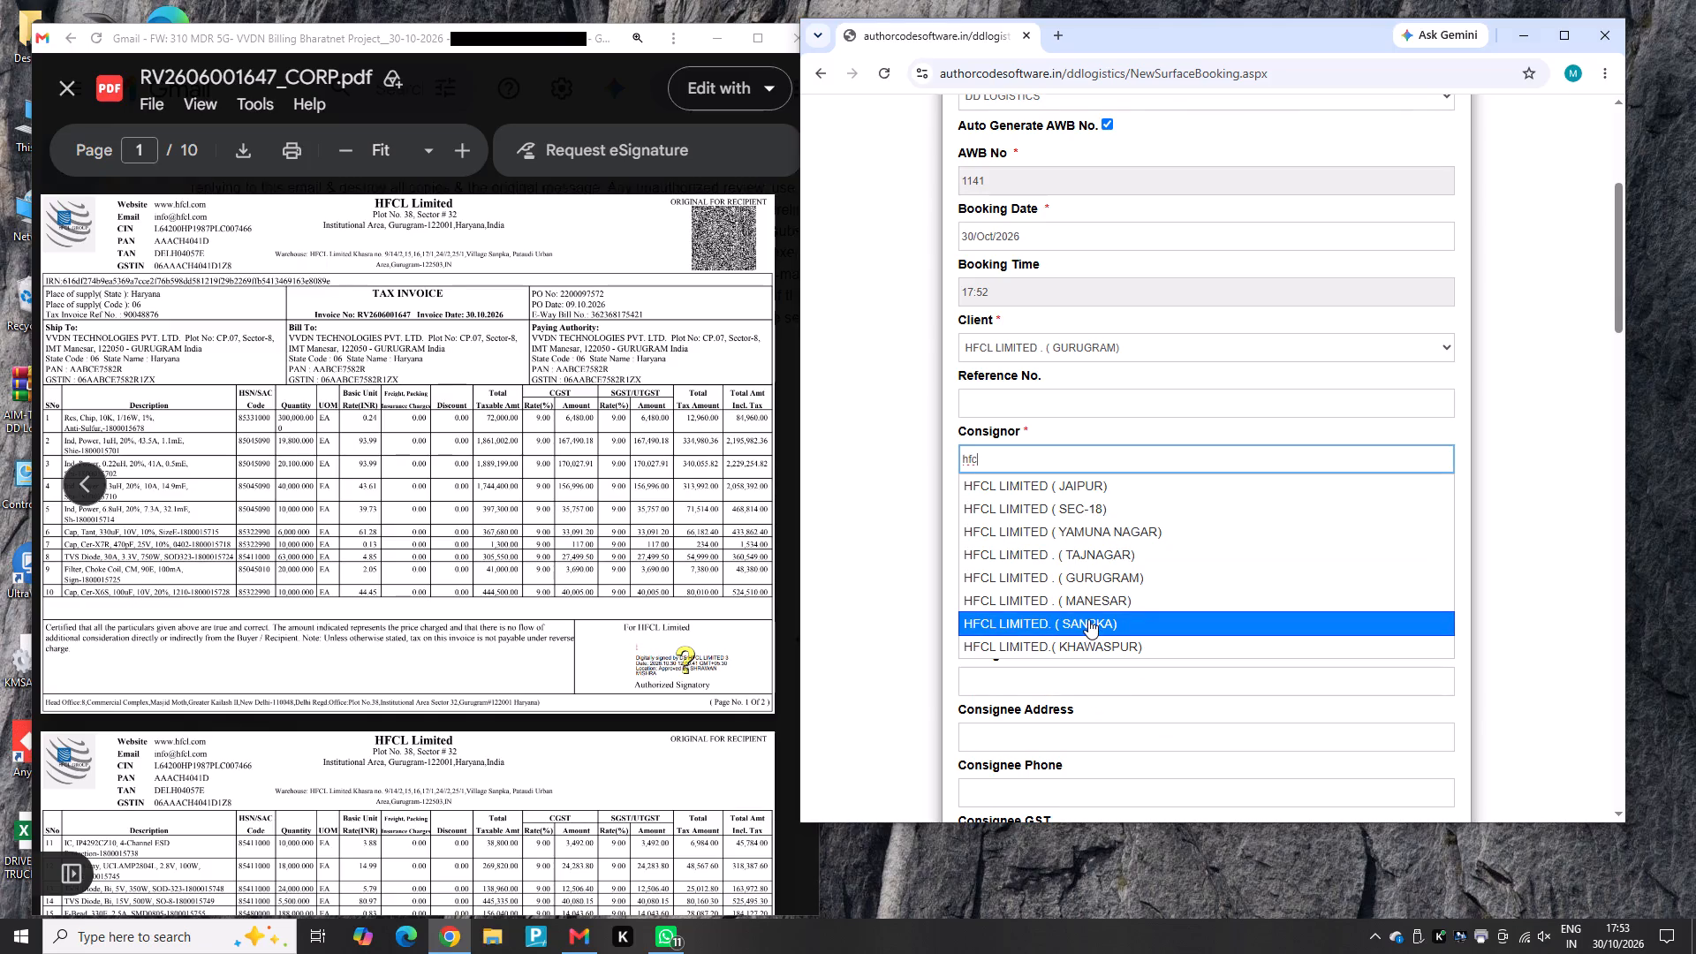
Set the booking's consignor to HFCL LIMITED. ( SANPKA), keeping its auto-filled address, phone and GST details.
{"action": "key", "text": "Tab"}
{"action": "key", "text": "Tab"}
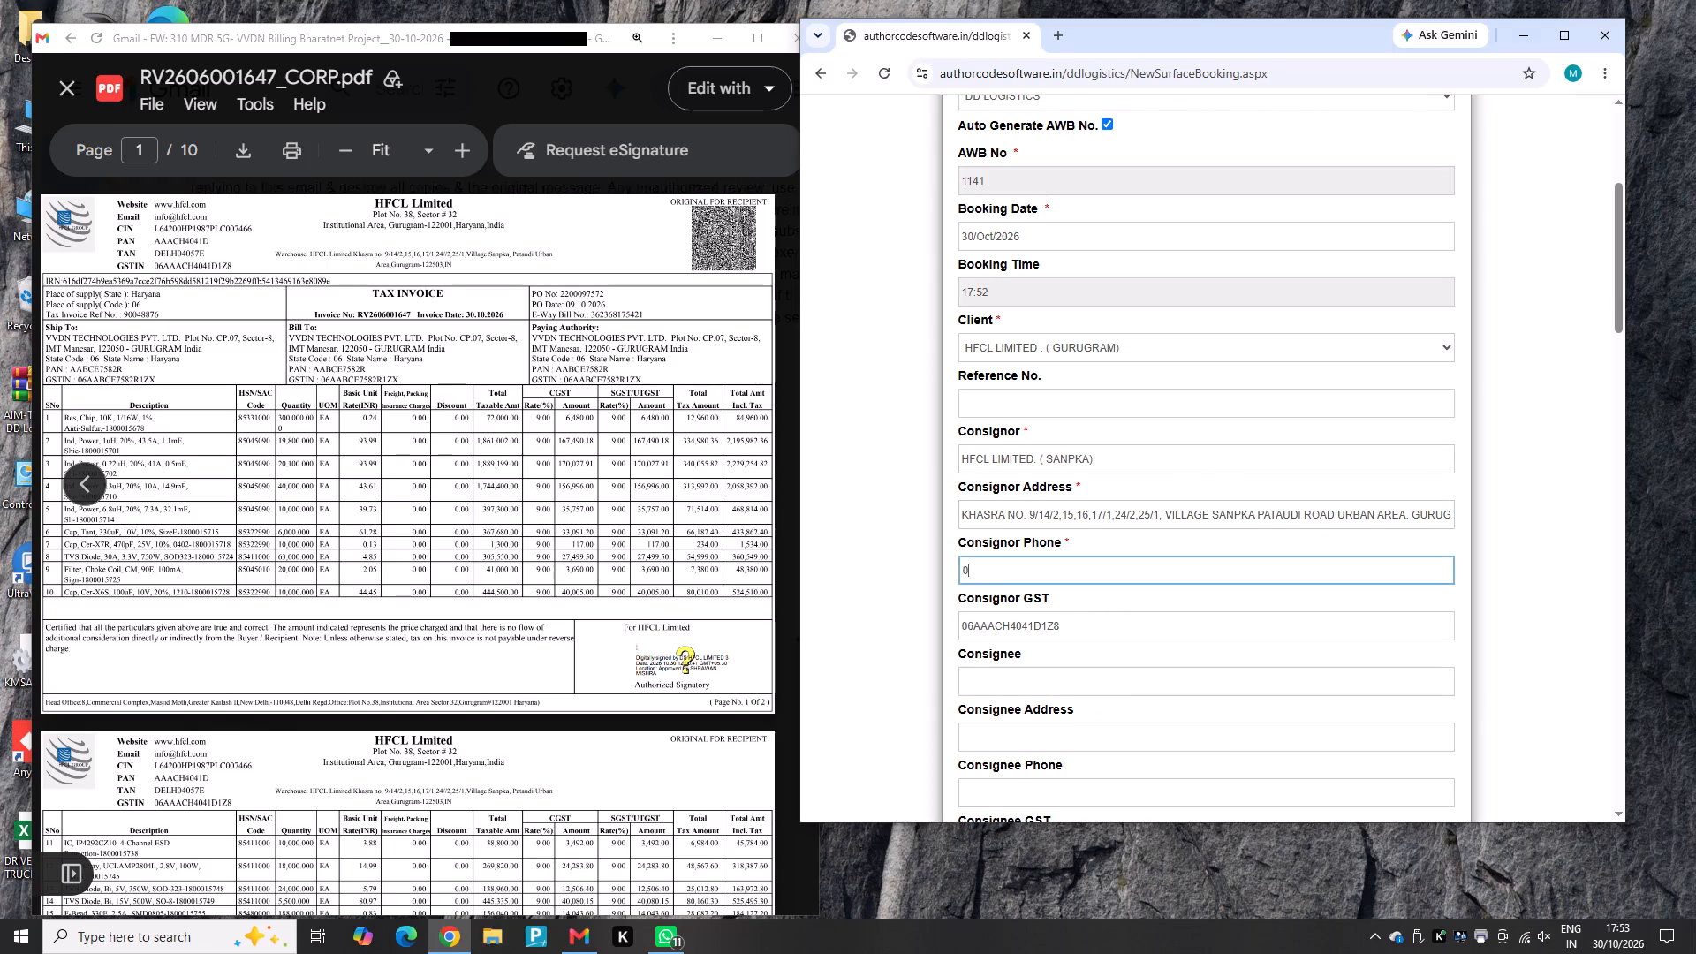
{"action": "key", "text": "Tab"}
{"action": "key", "text": "Tab"}
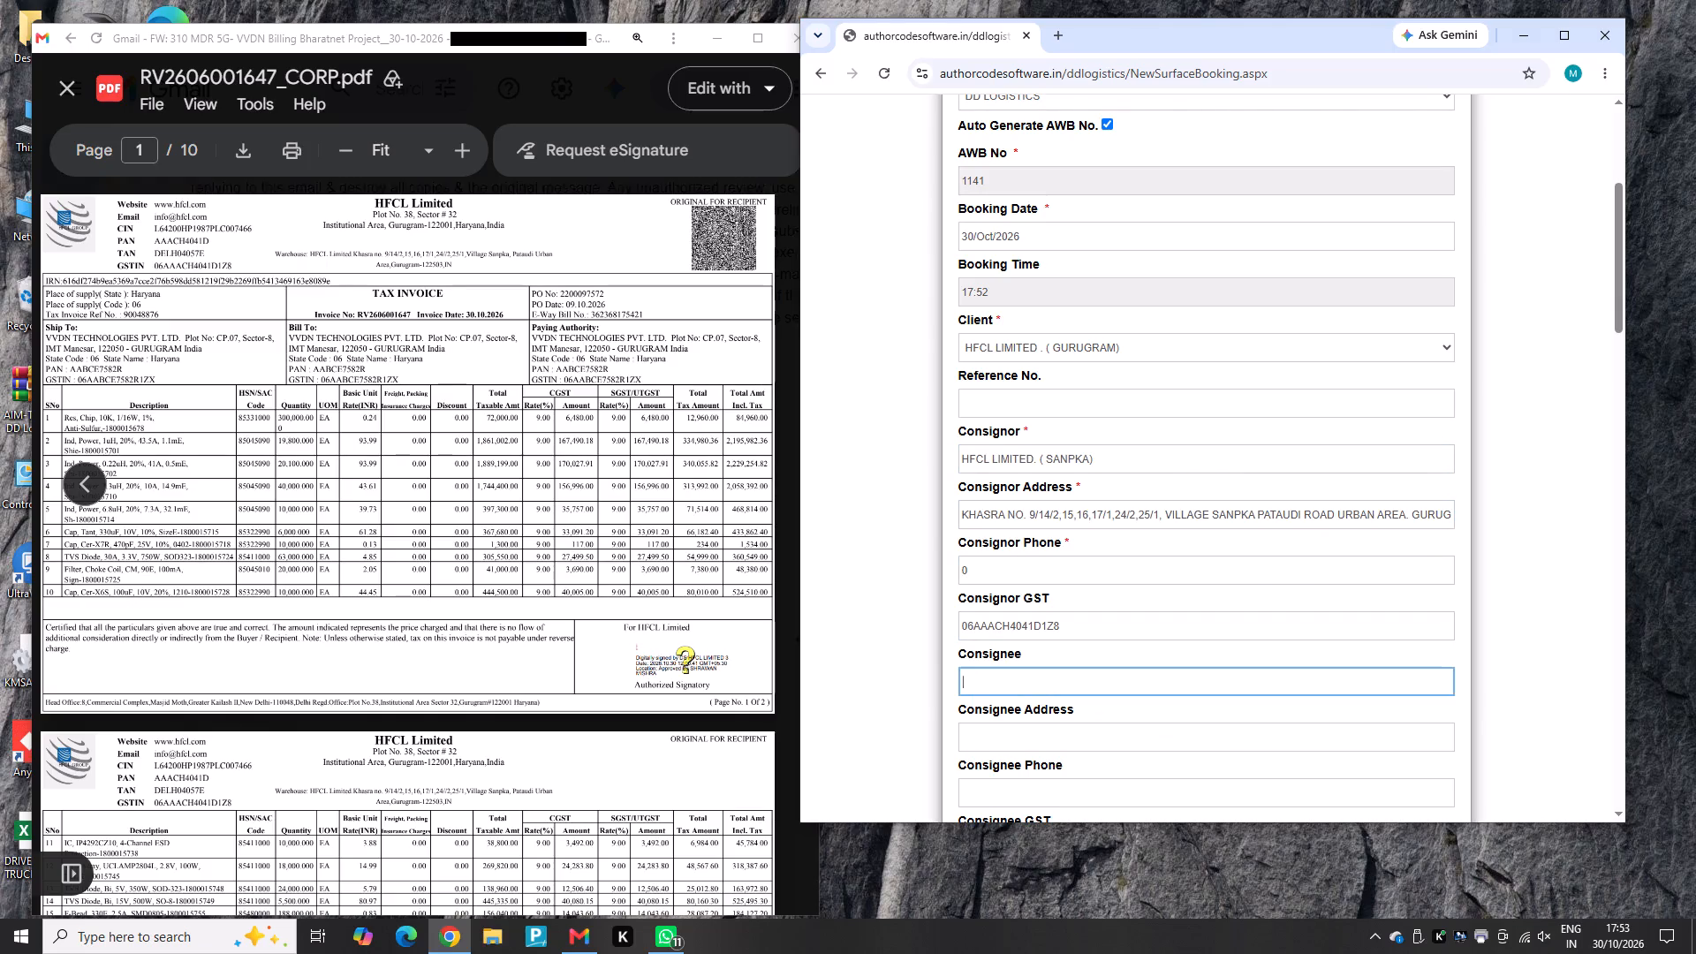
Set the consignee to VVDN TECHNO LOGIES PVT LTD(MANESAR), keeping its auto-filled address, phone and GST details.
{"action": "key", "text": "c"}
{"action": "key", "text": "BackSpace"}
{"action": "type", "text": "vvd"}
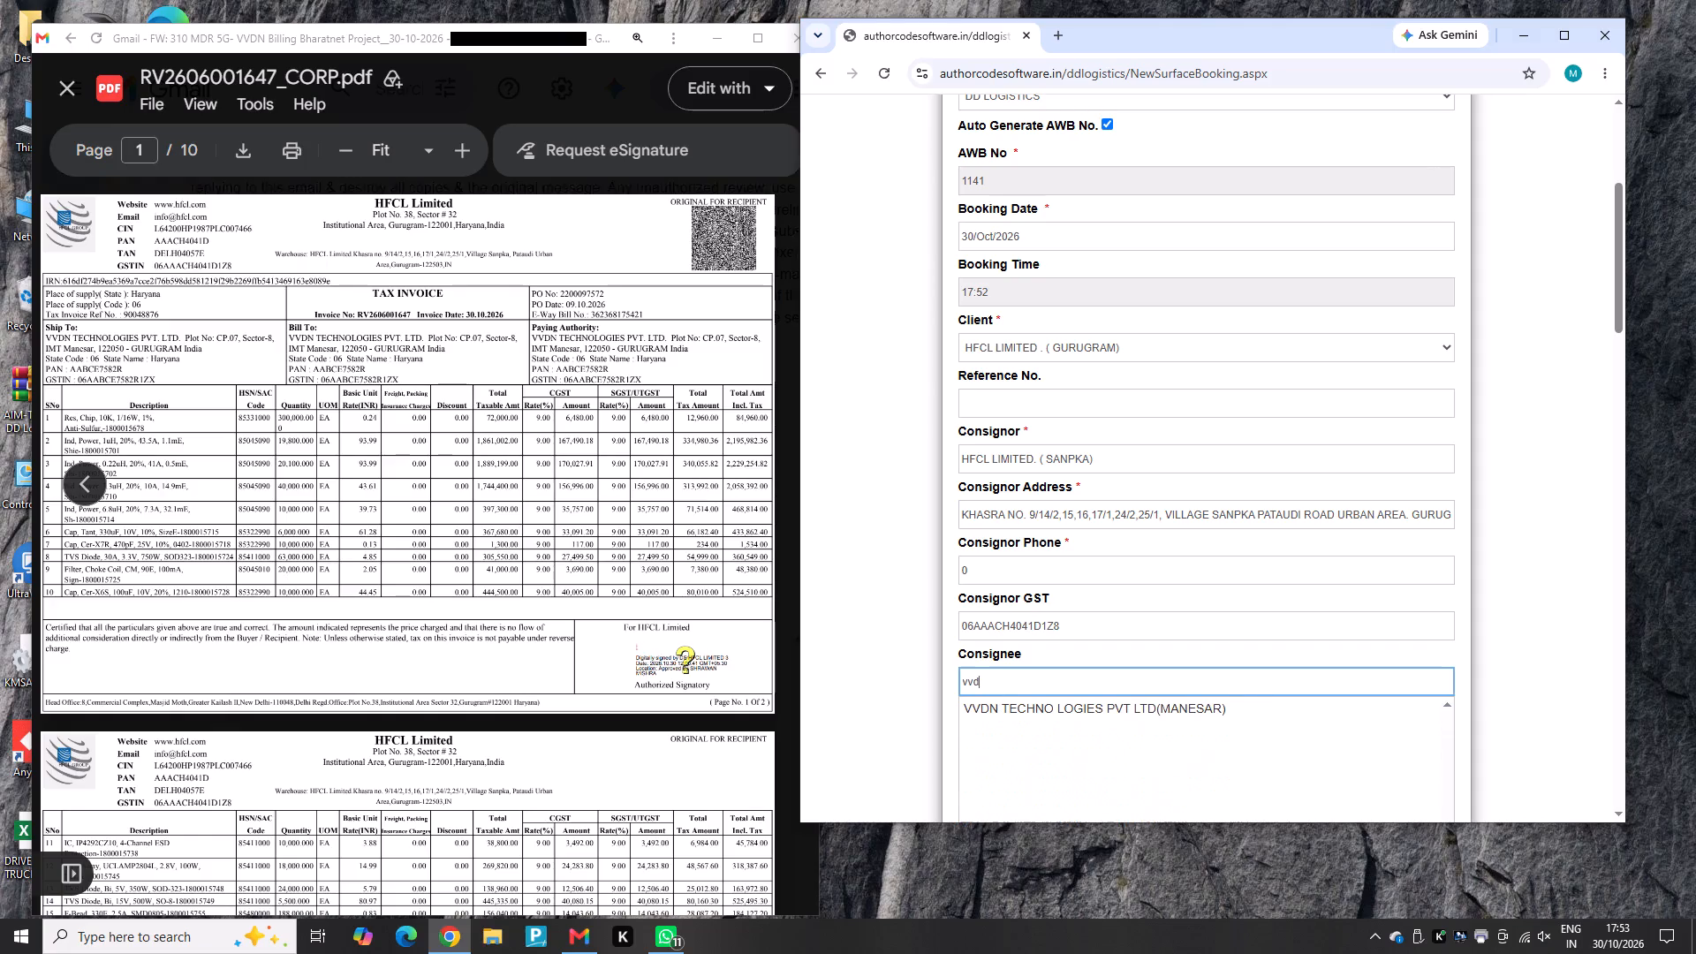
{"action": "left_click", "coordinate": [1090, 707]}
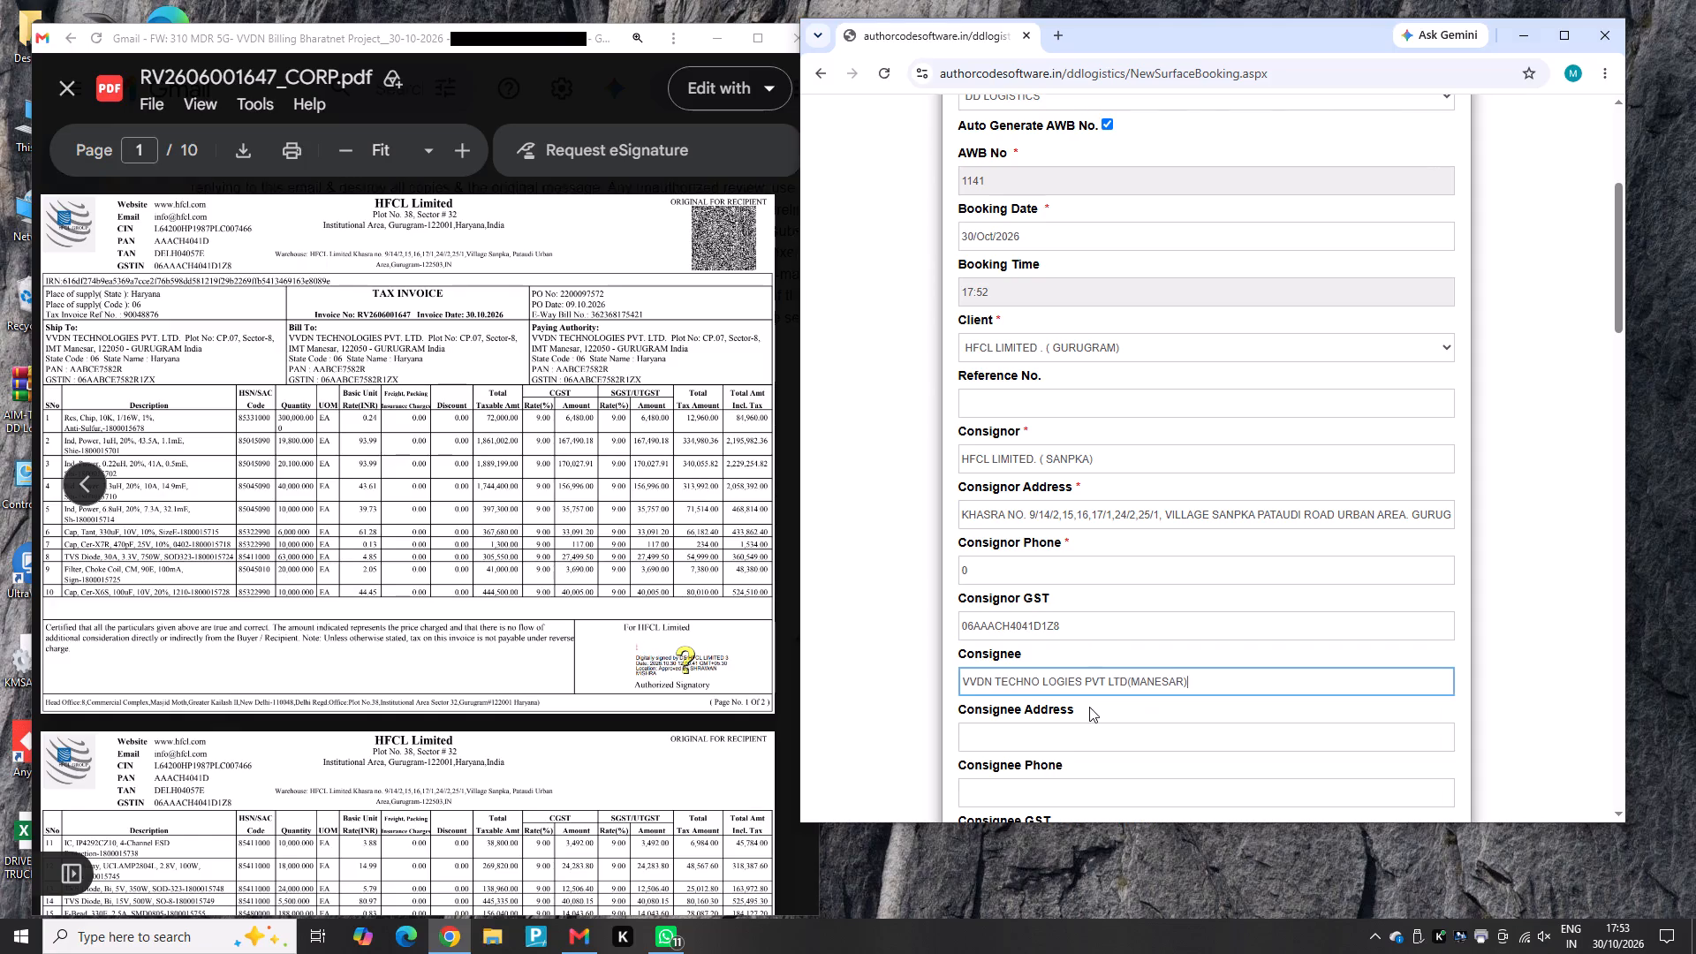
{"action": "key", "text": "Tab"}
{"action": "key", "text": "Tab"}
{"action": "key", "text": "Tab"}
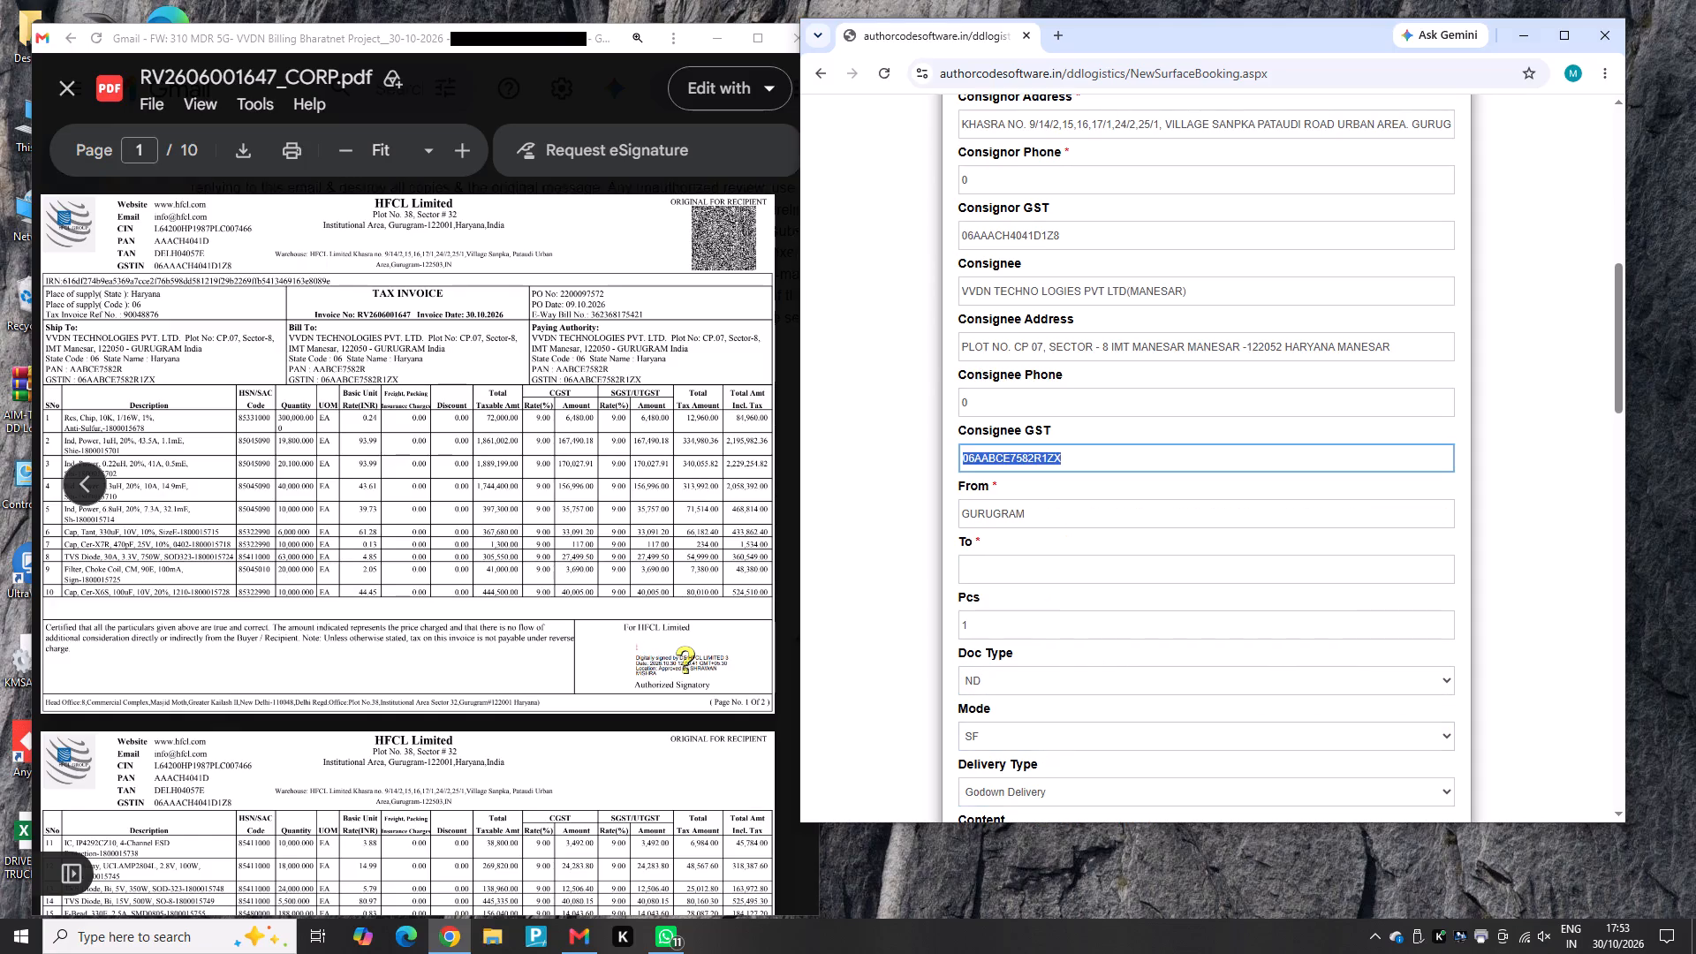
Set the shipment's route with SANPAK as the origin and MANESAR as the destination.
{"action": "key", "text": "Tab"}
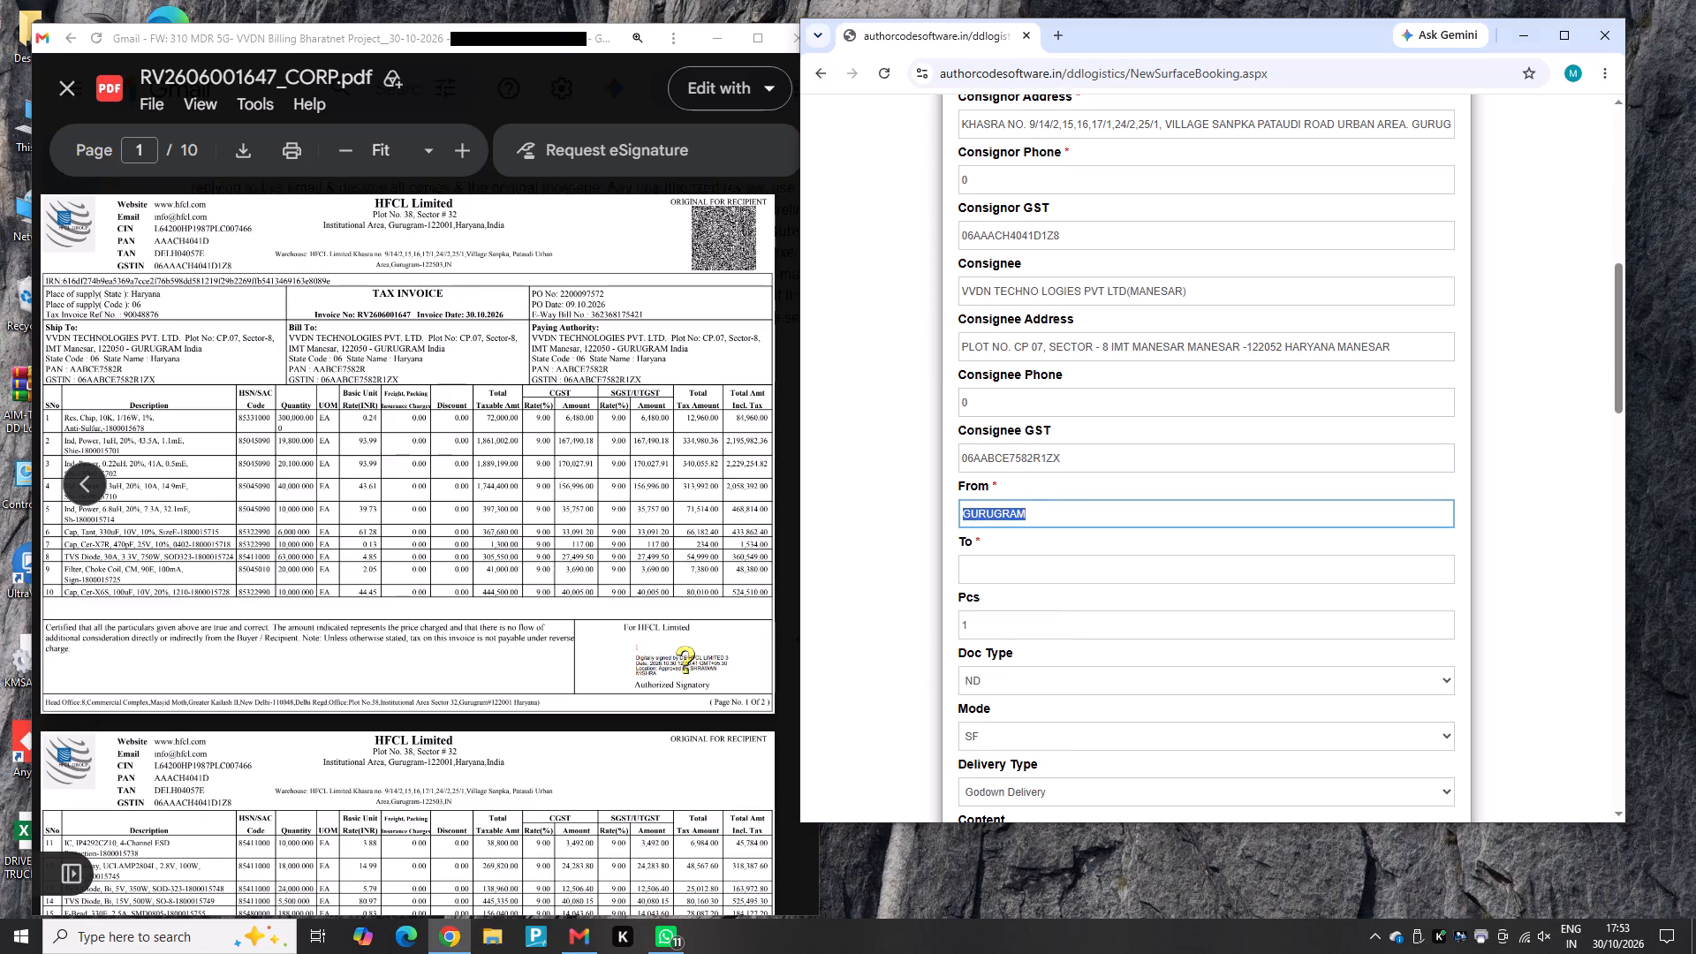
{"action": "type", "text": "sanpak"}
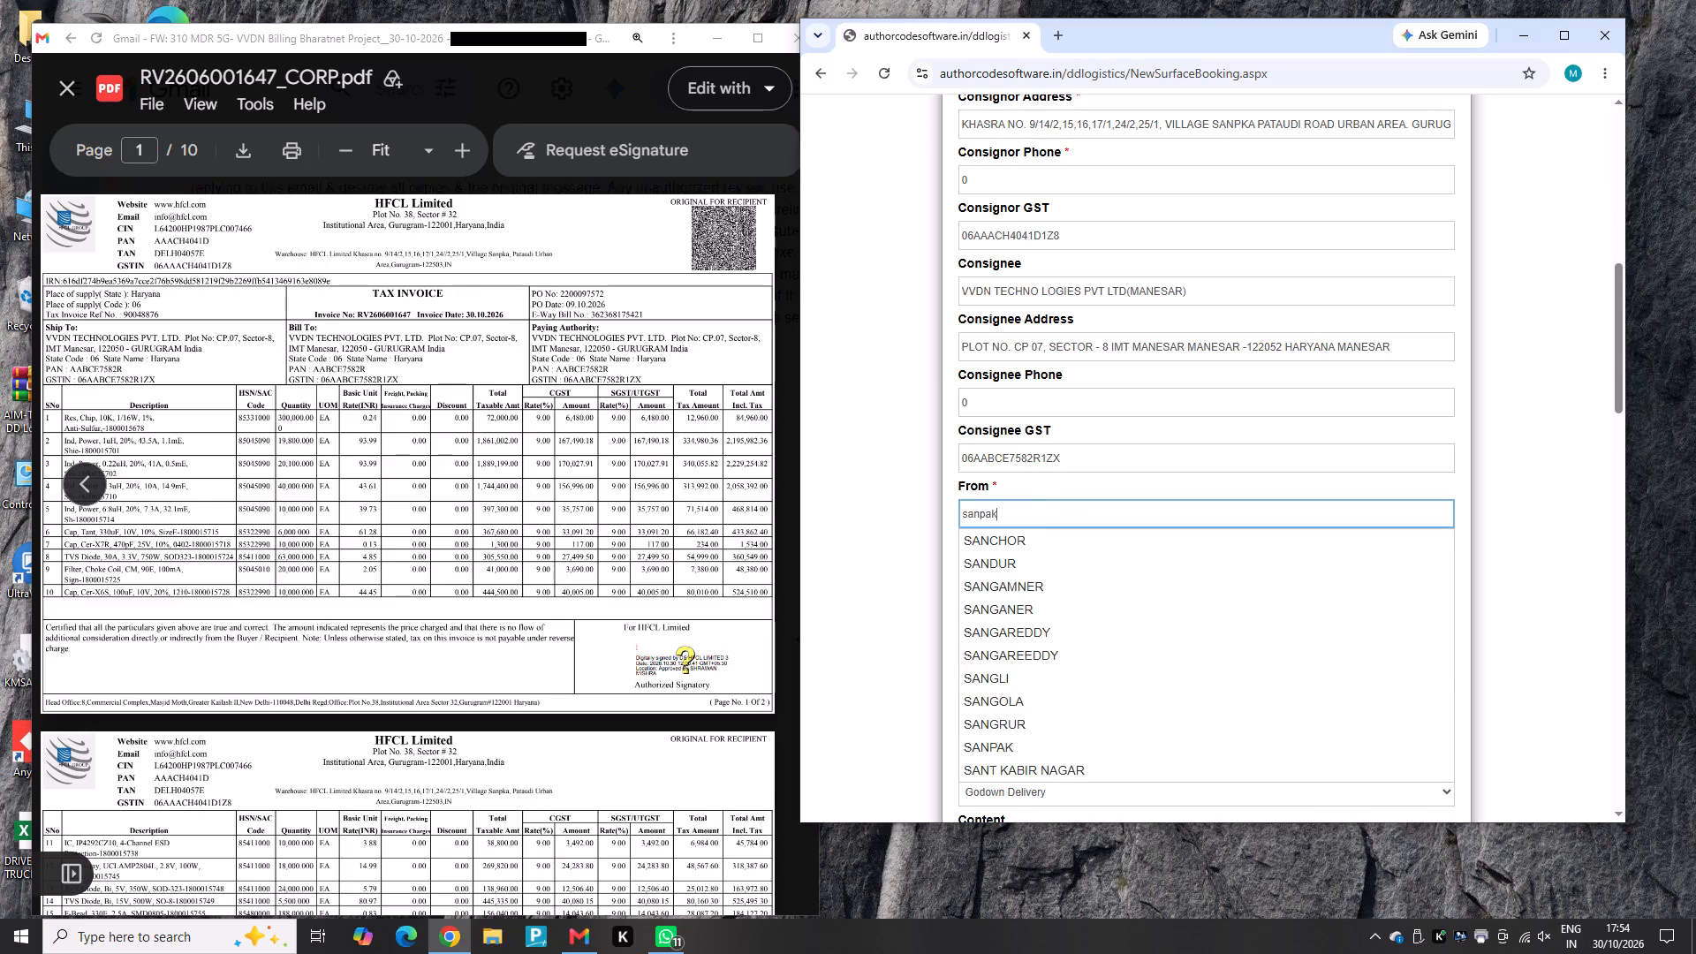
{"action": "left_click", "coordinate": [1006, 530]}
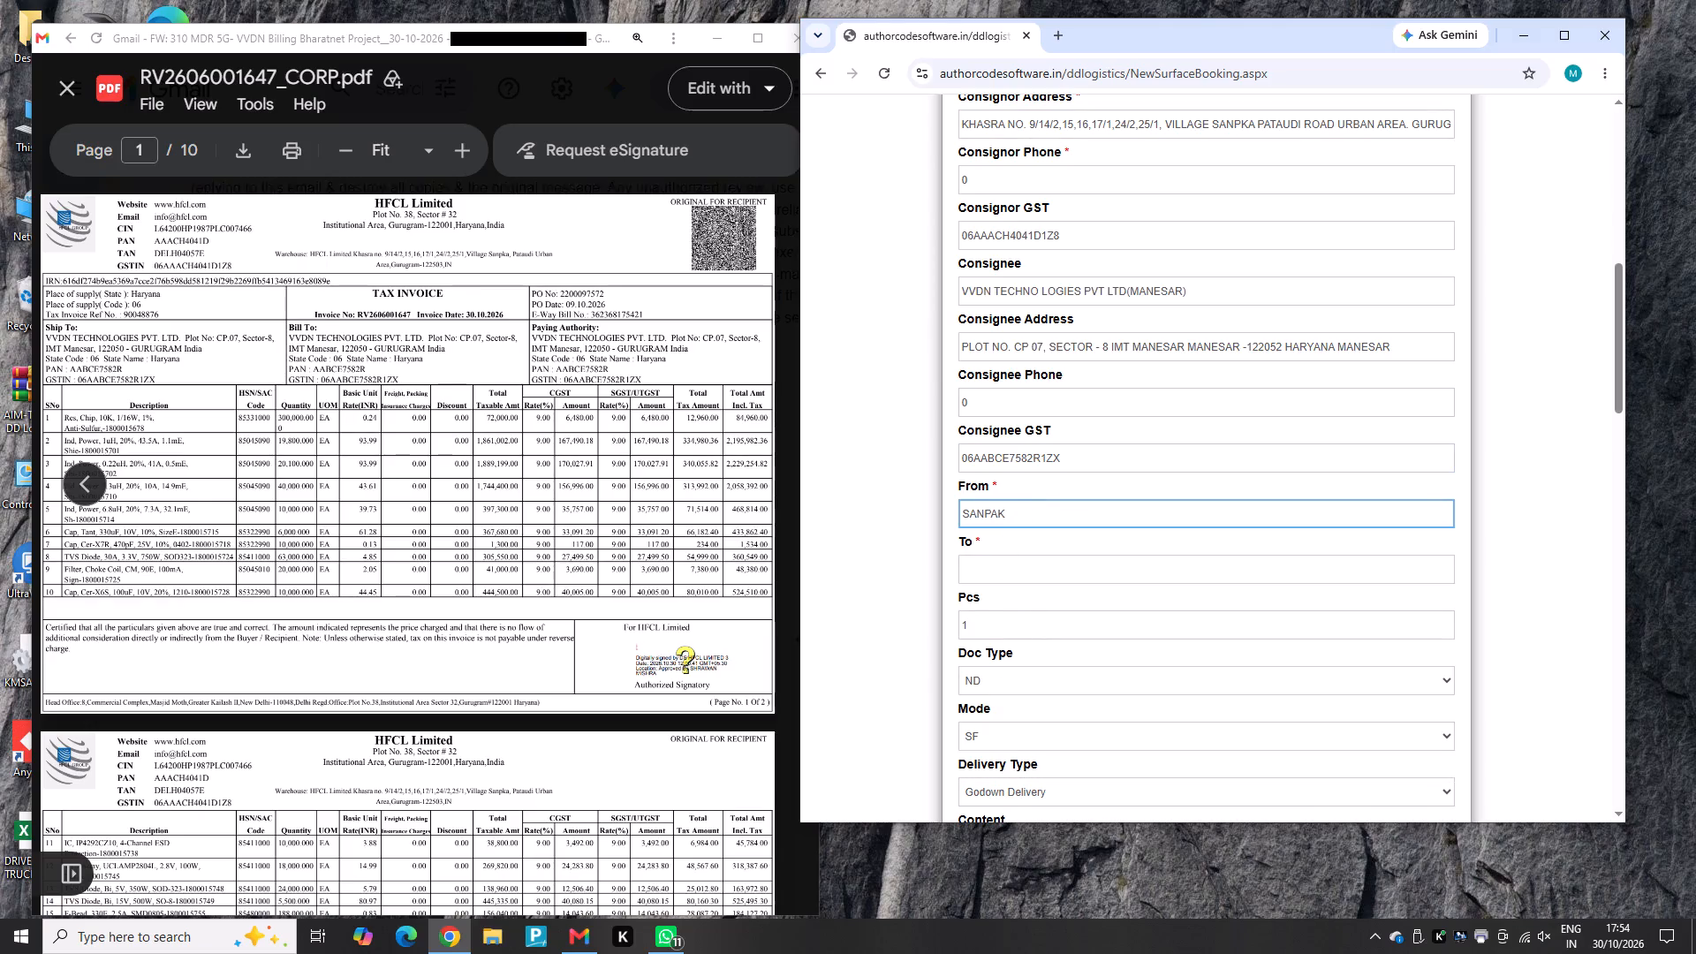
{"action": "key", "text": "Tab"}
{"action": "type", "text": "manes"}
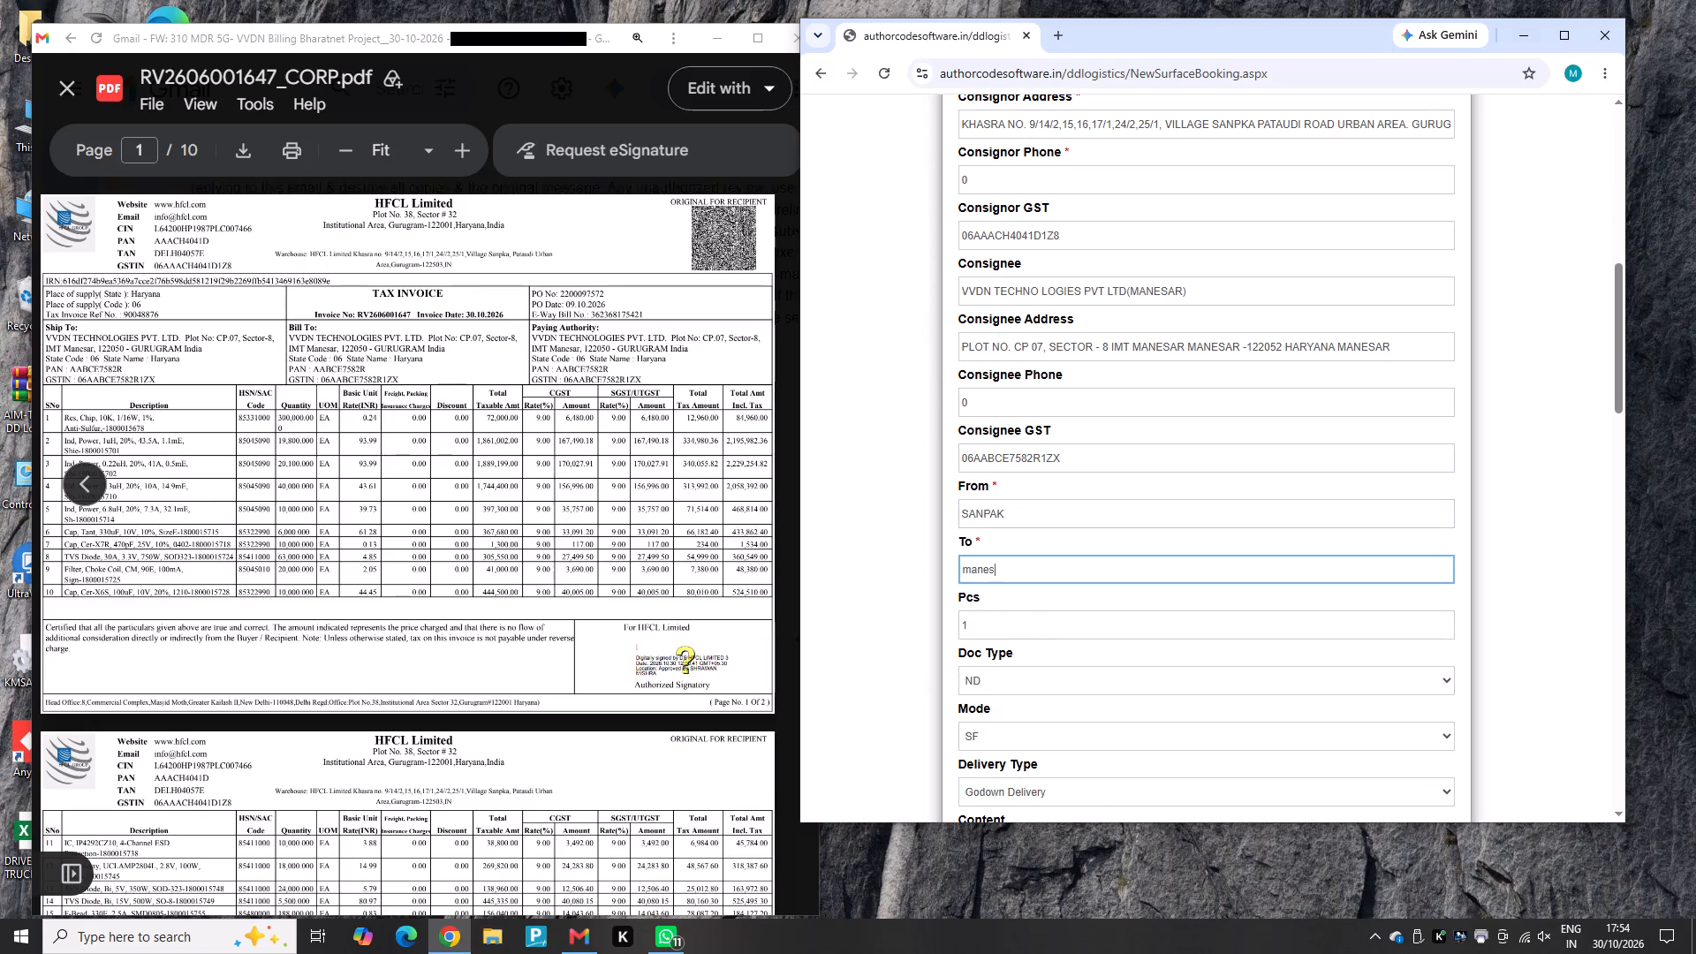
{"action": "left_click", "coordinate": [1031, 604]}
{"action": "key", "text": "Tab"}
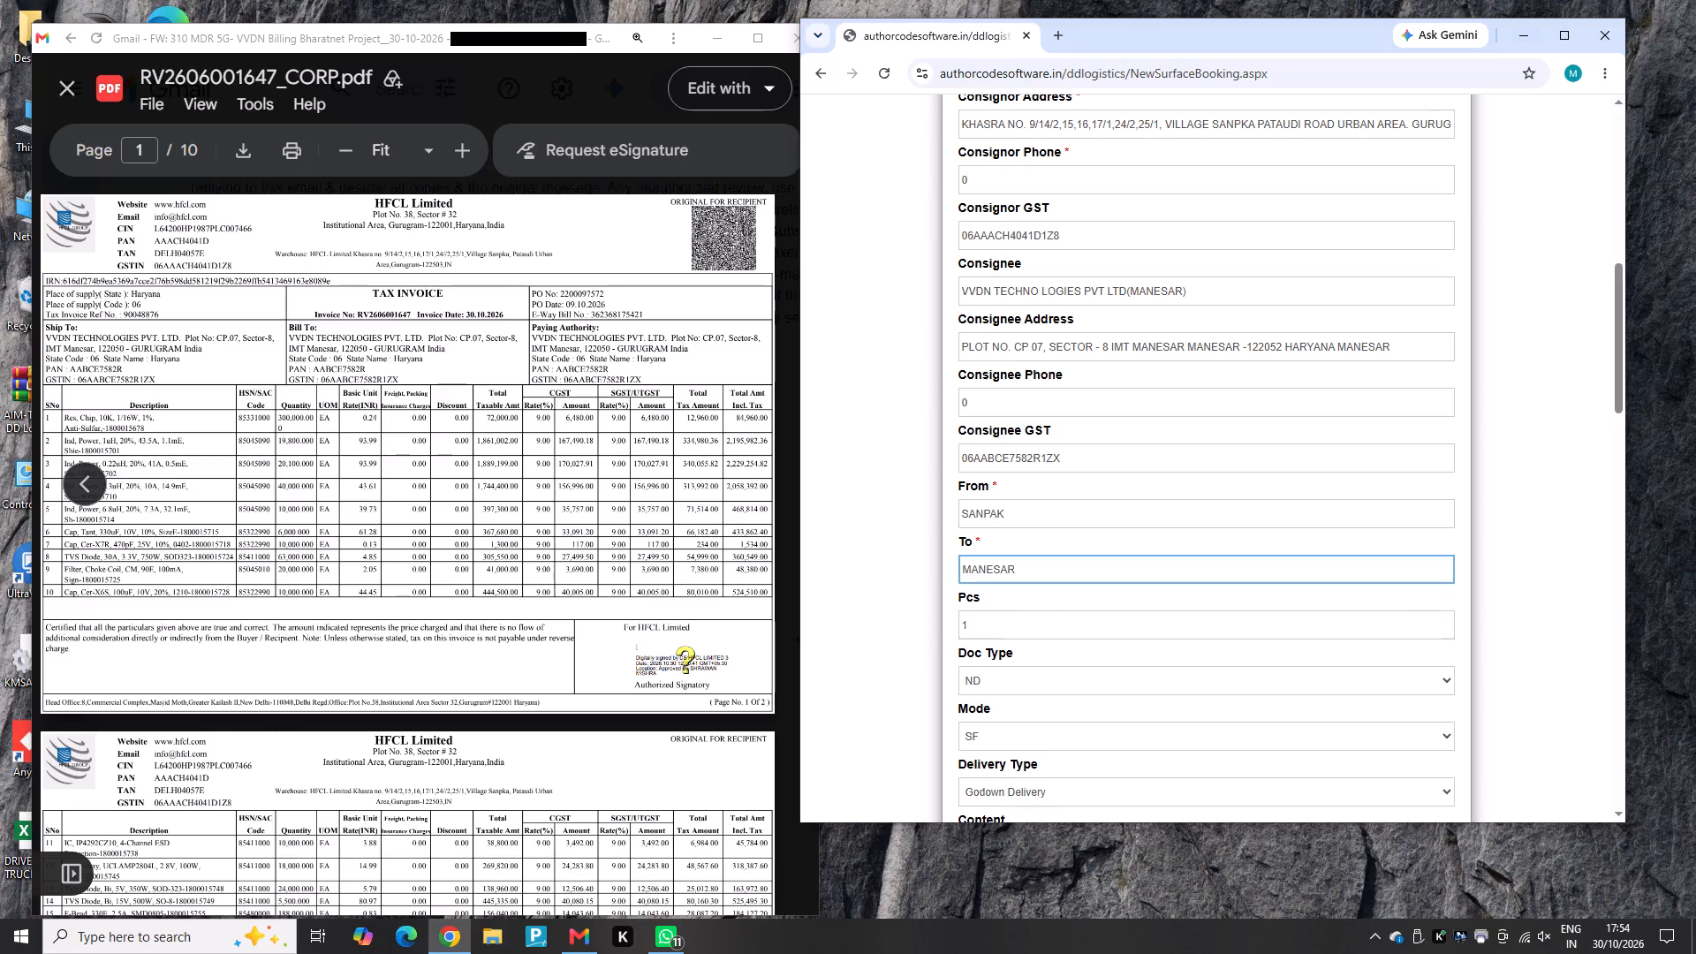
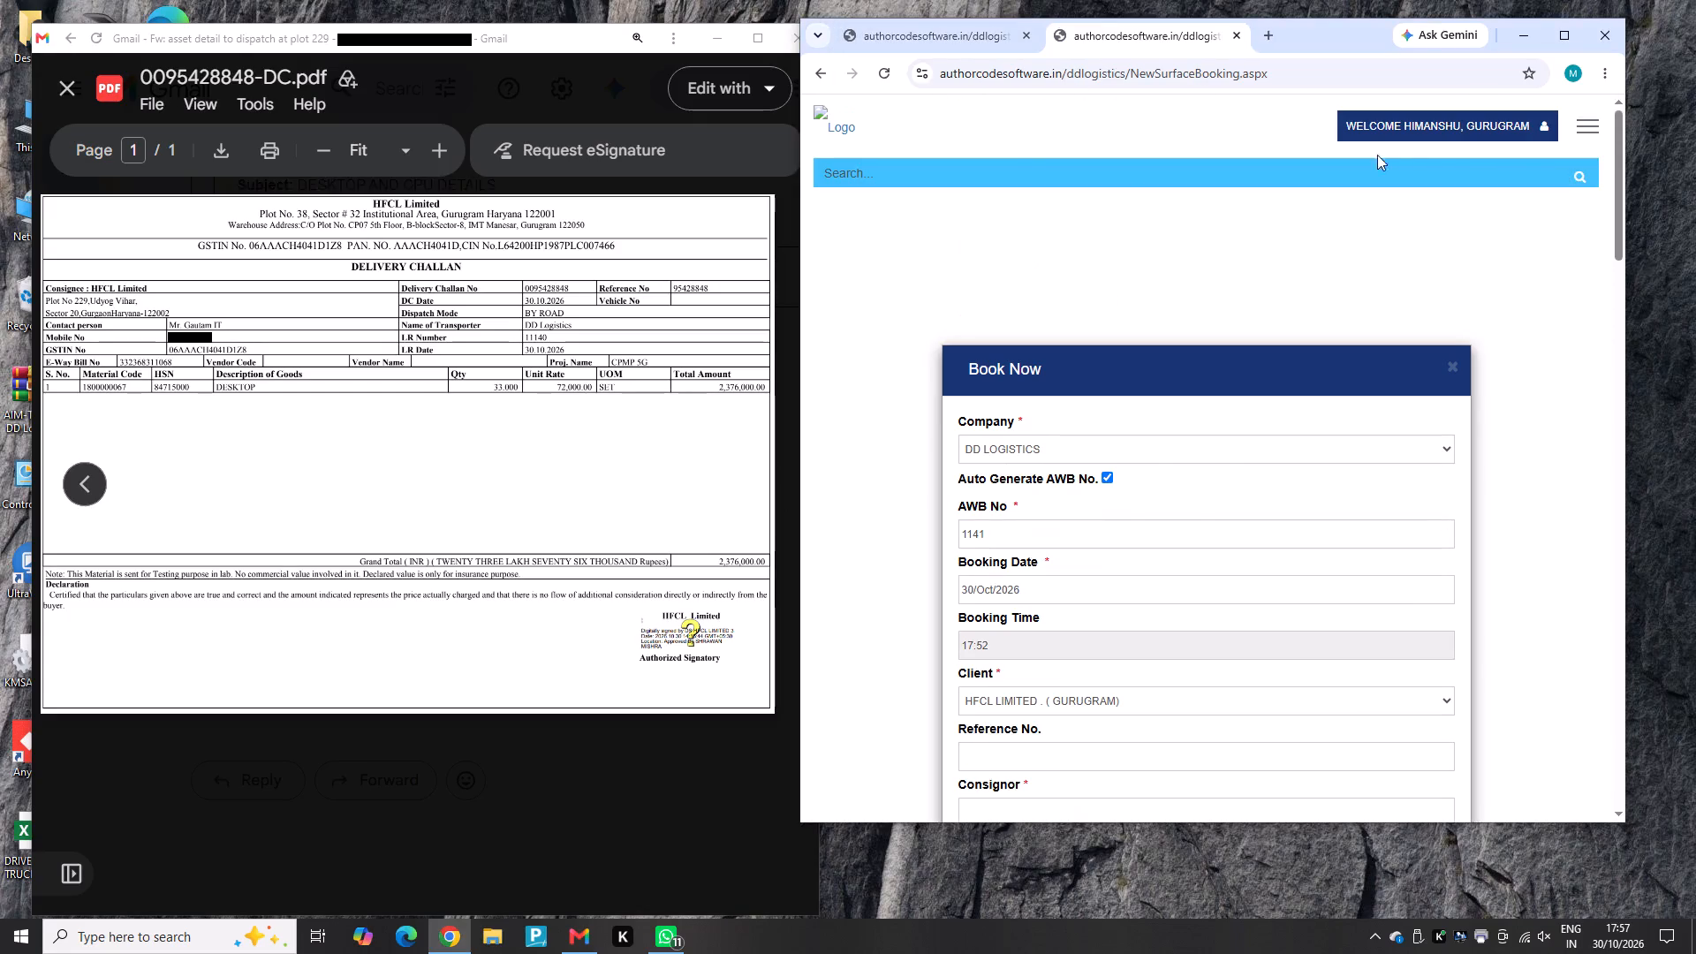
{"action": "left_click", "coordinate": [1604, 134]}
{"action": "left_click", "coordinate": [1574, 27]}
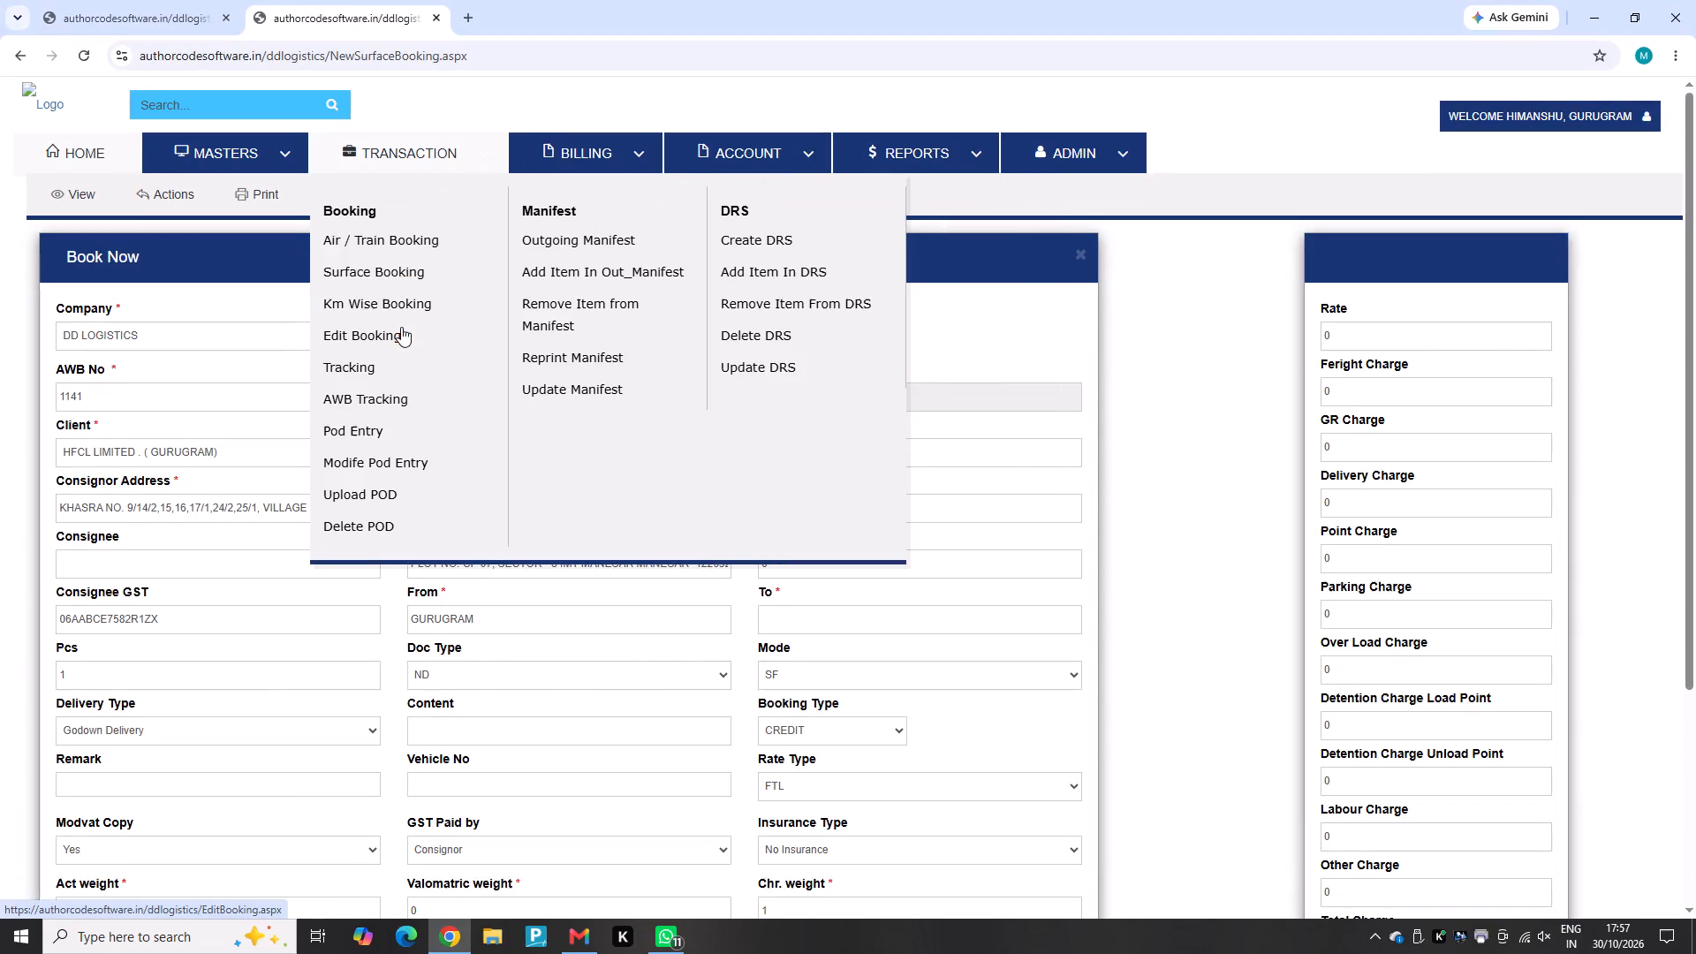
{"action": "left_click", "coordinate": [401, 327]}
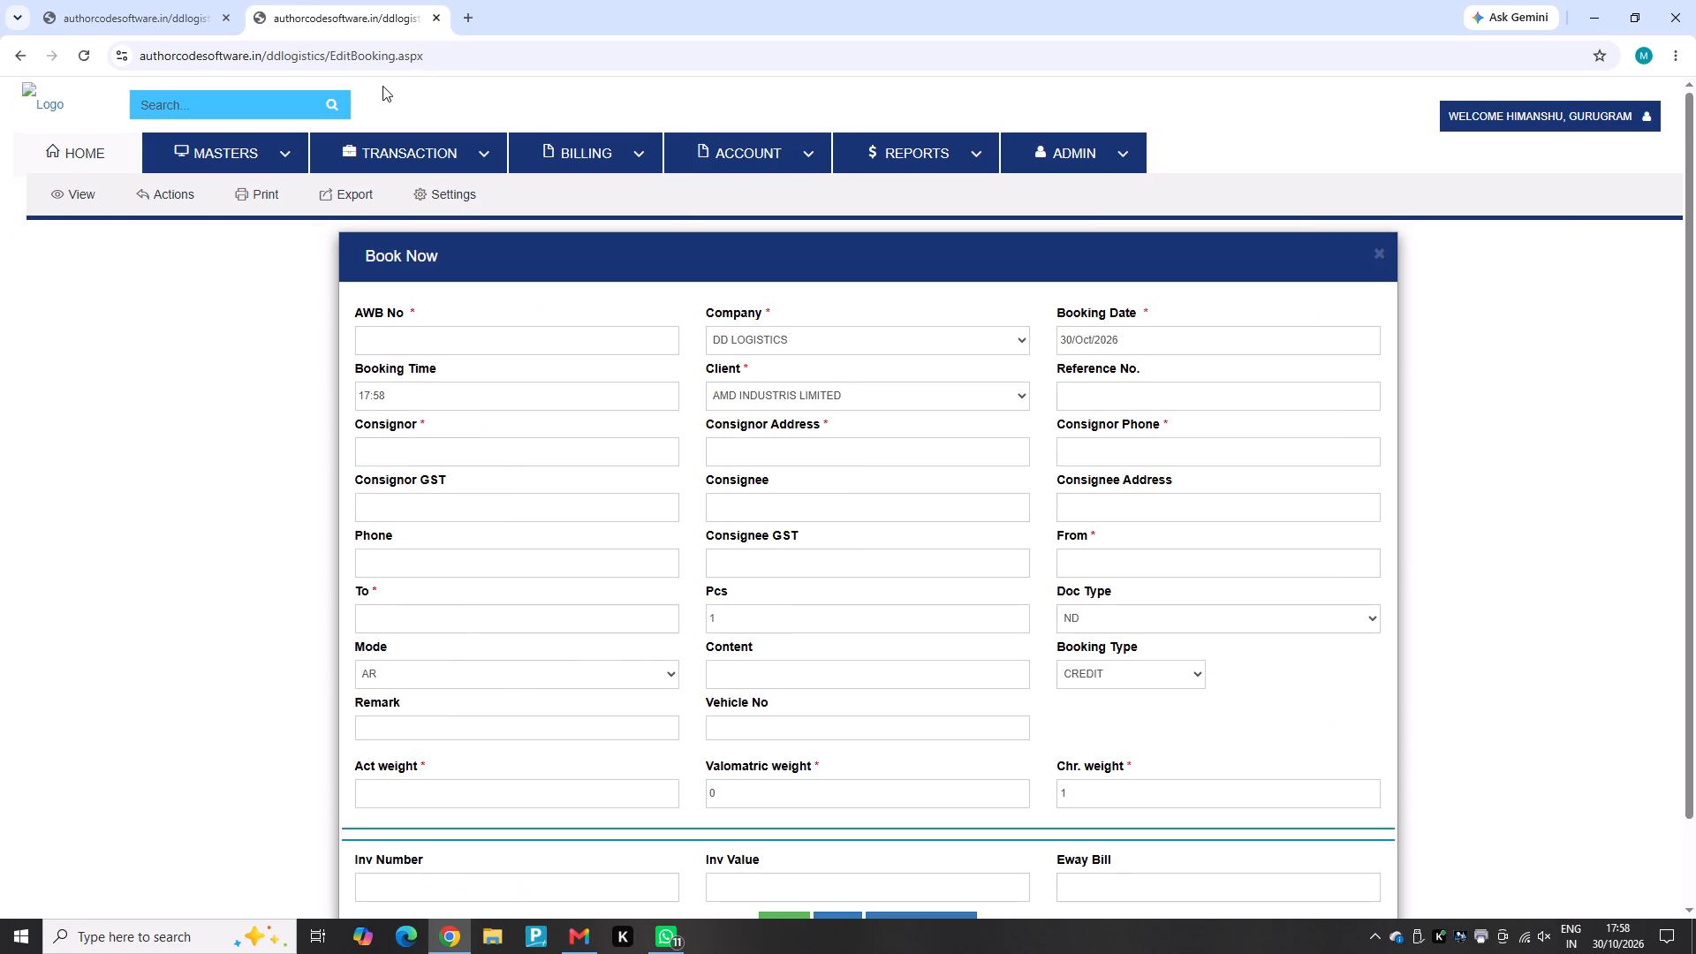
{"action": "right_click", "coordinate": [382, 86]}
{"action": "left_click", "coordinate": [376, 335]}
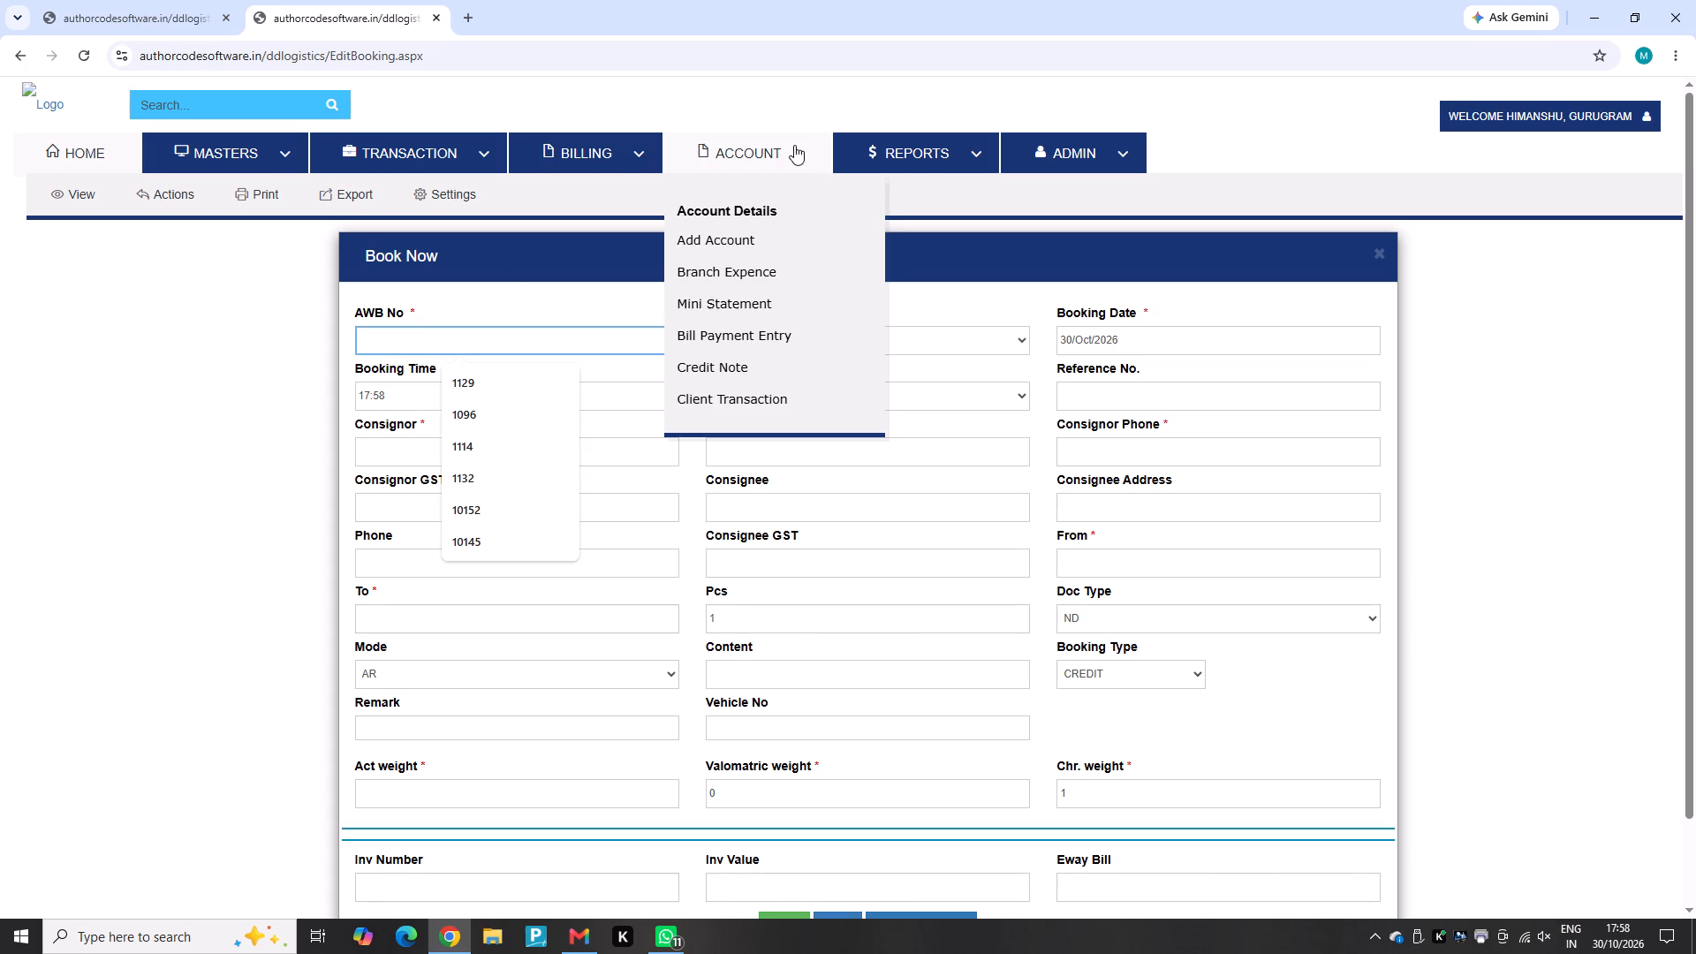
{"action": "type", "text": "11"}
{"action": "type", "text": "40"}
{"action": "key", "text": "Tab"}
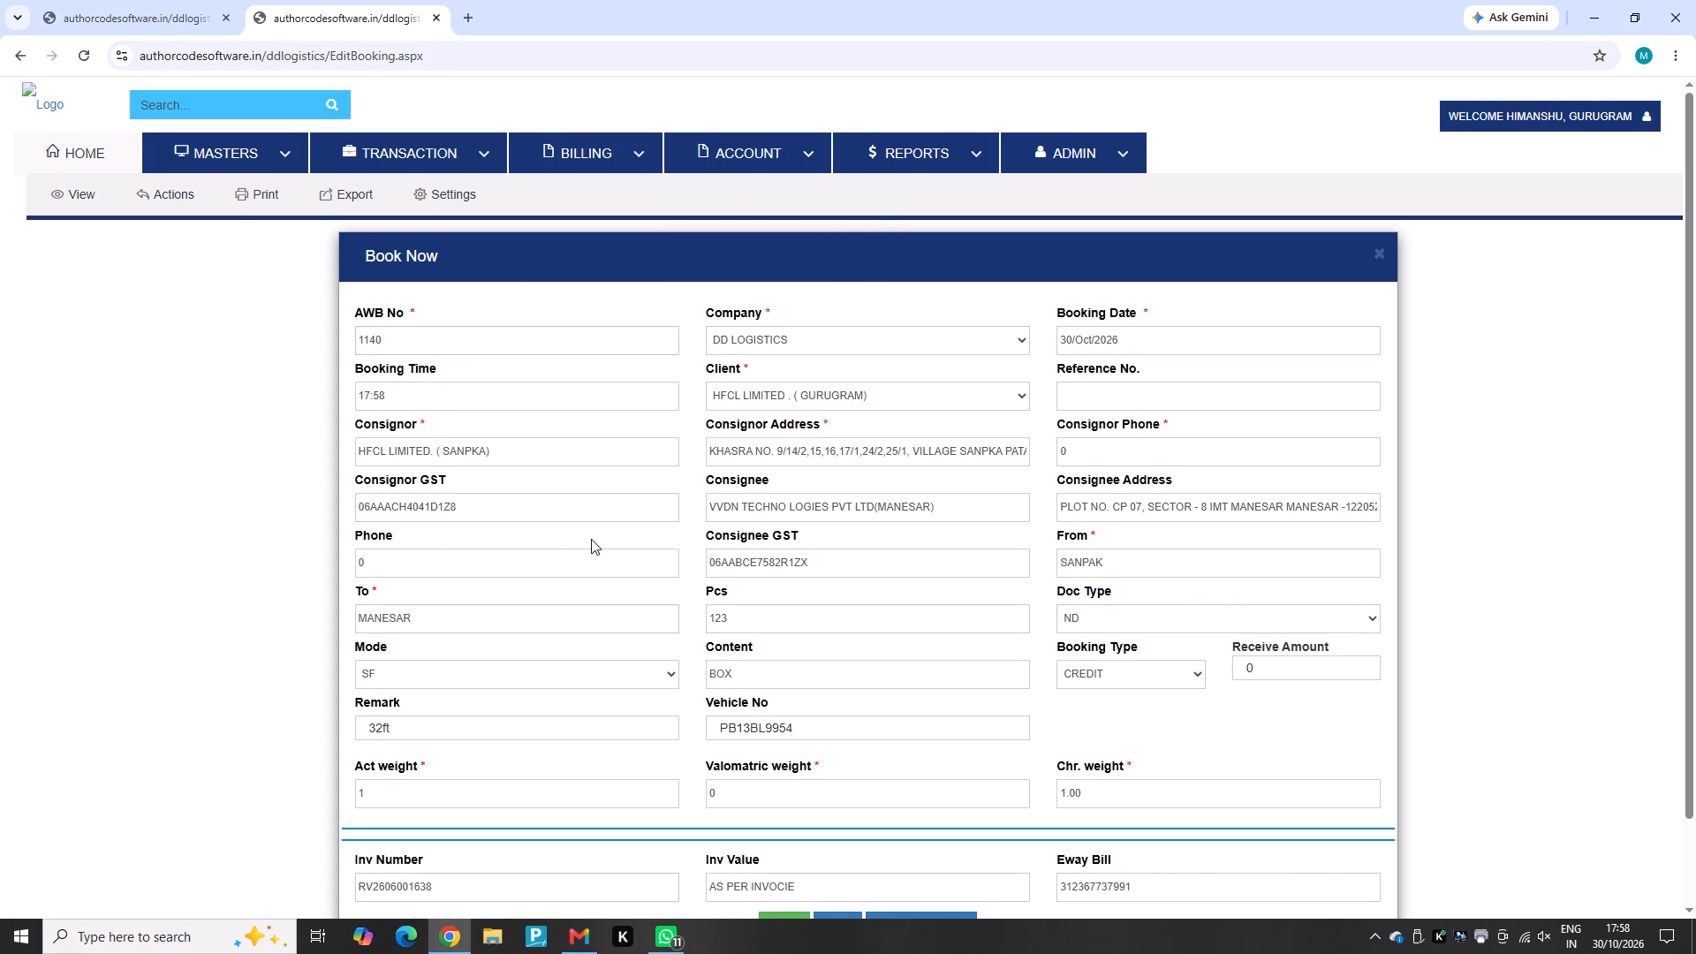
{"action": "scroll", "coordinate": [591, 539], "scroll_direction": "down", "scroll_amount": 3}
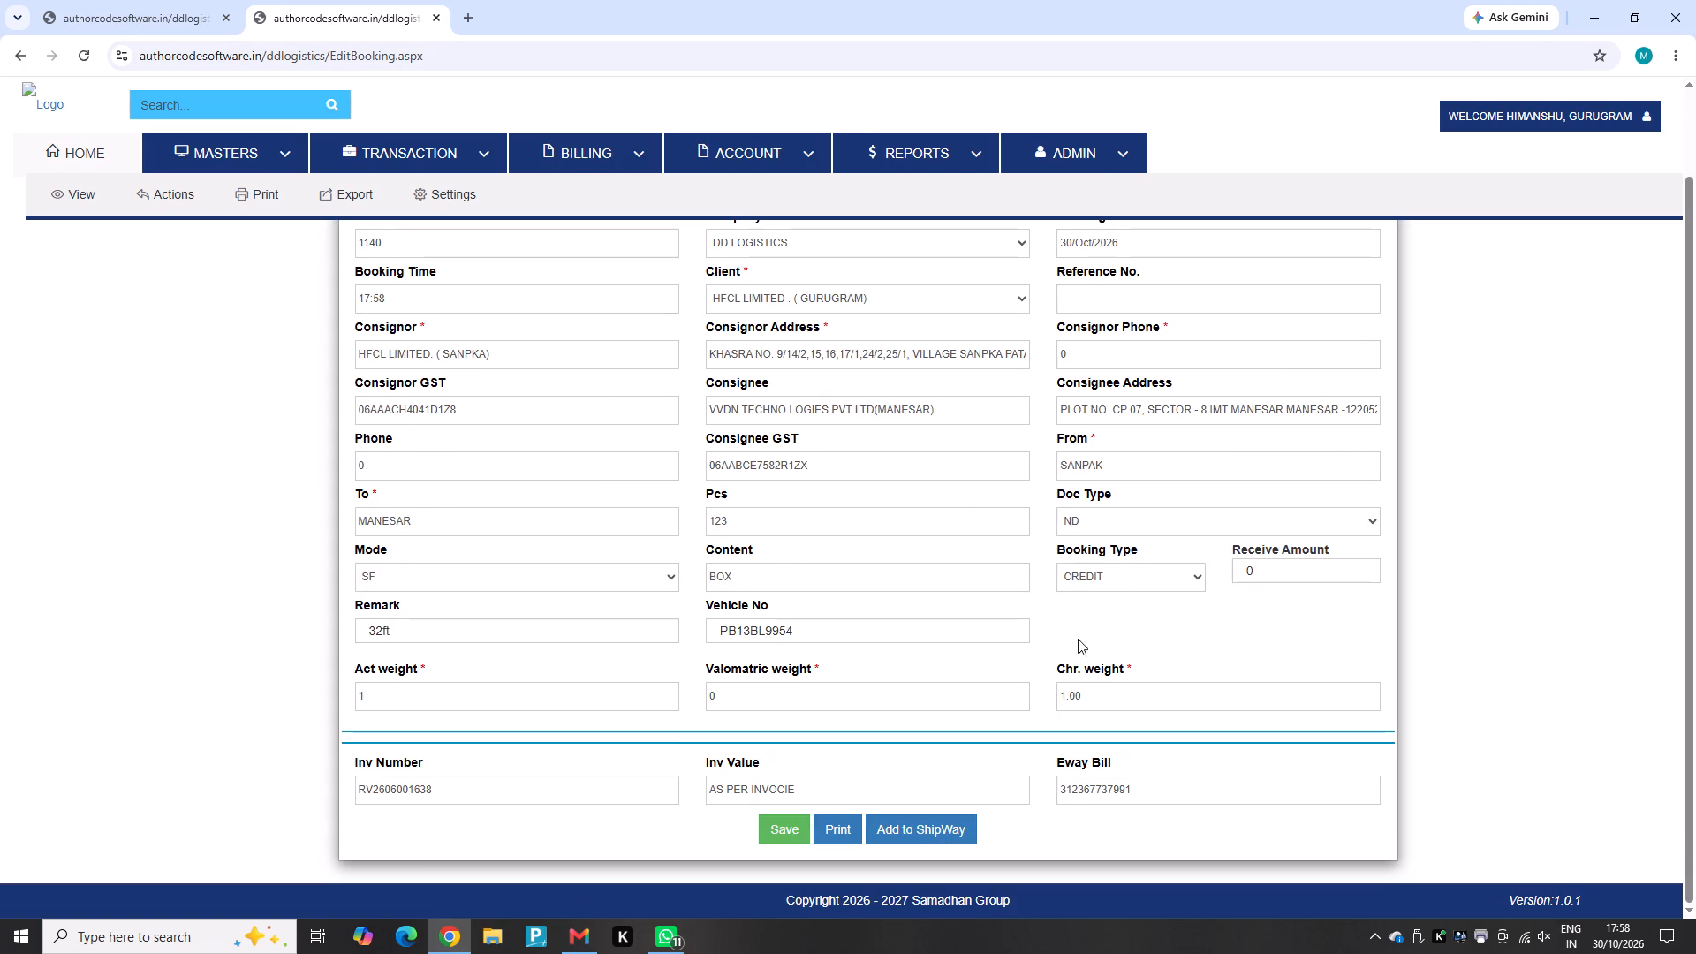
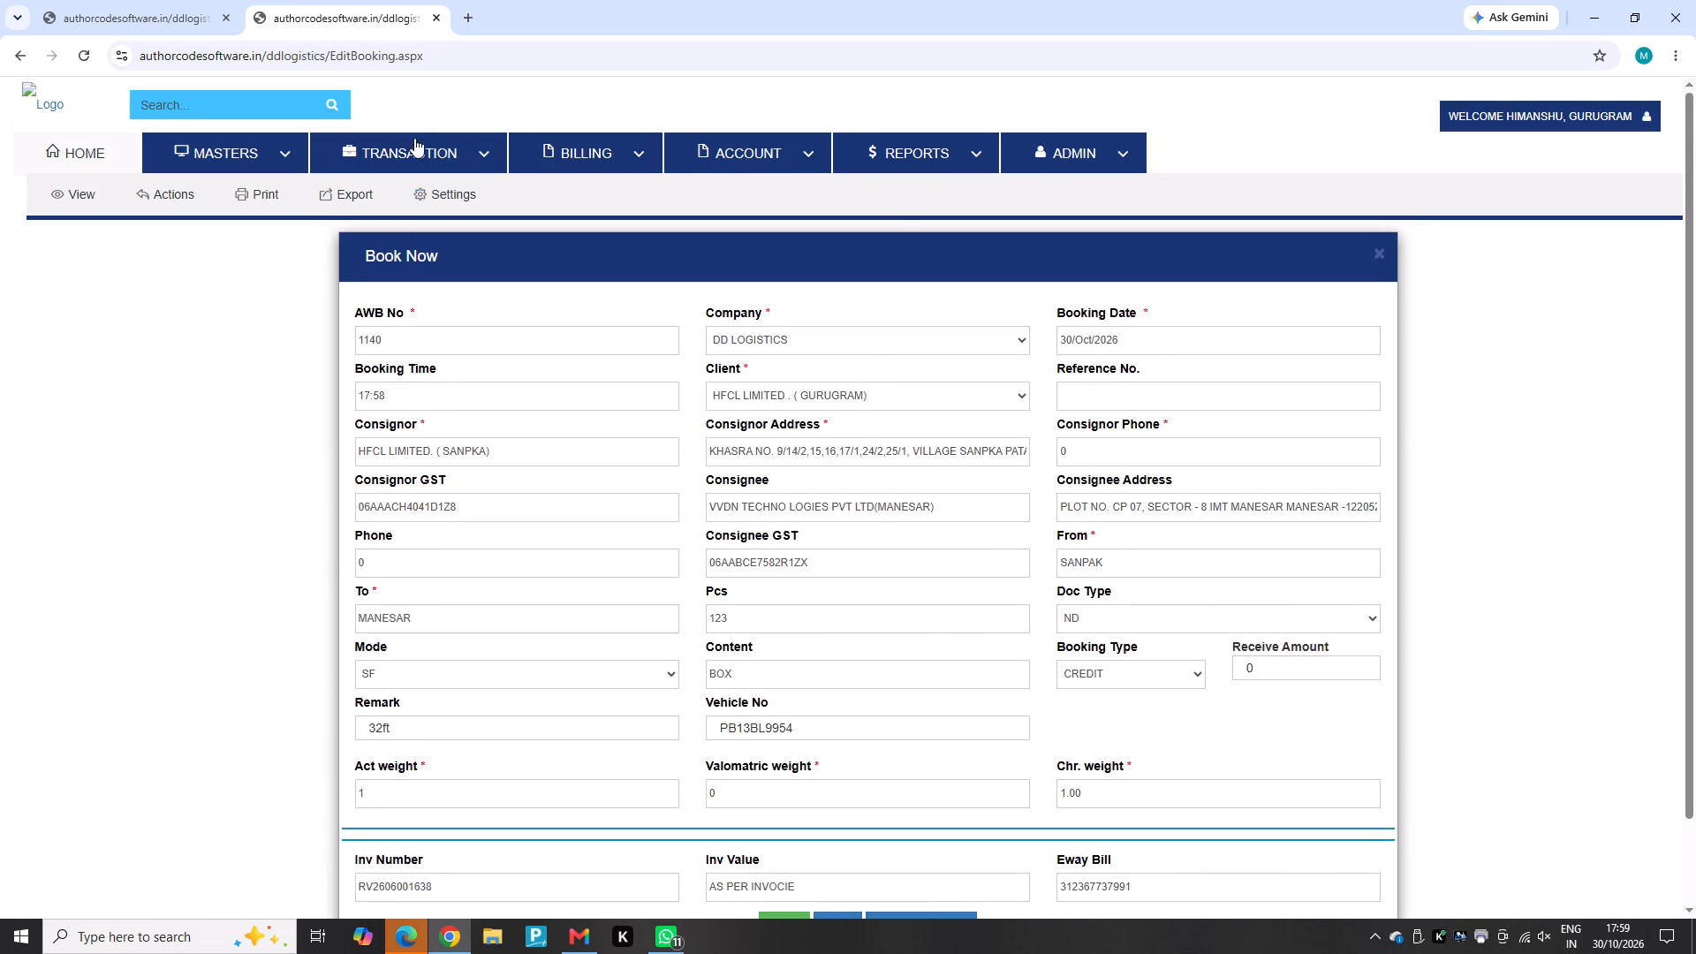
Switch the booking 1140 page to Surface Booking, return to the in-progress HFCL booking and restore its window beside the invoice PDF.
{"action": "left_click", "coordinate": [389, 275]}
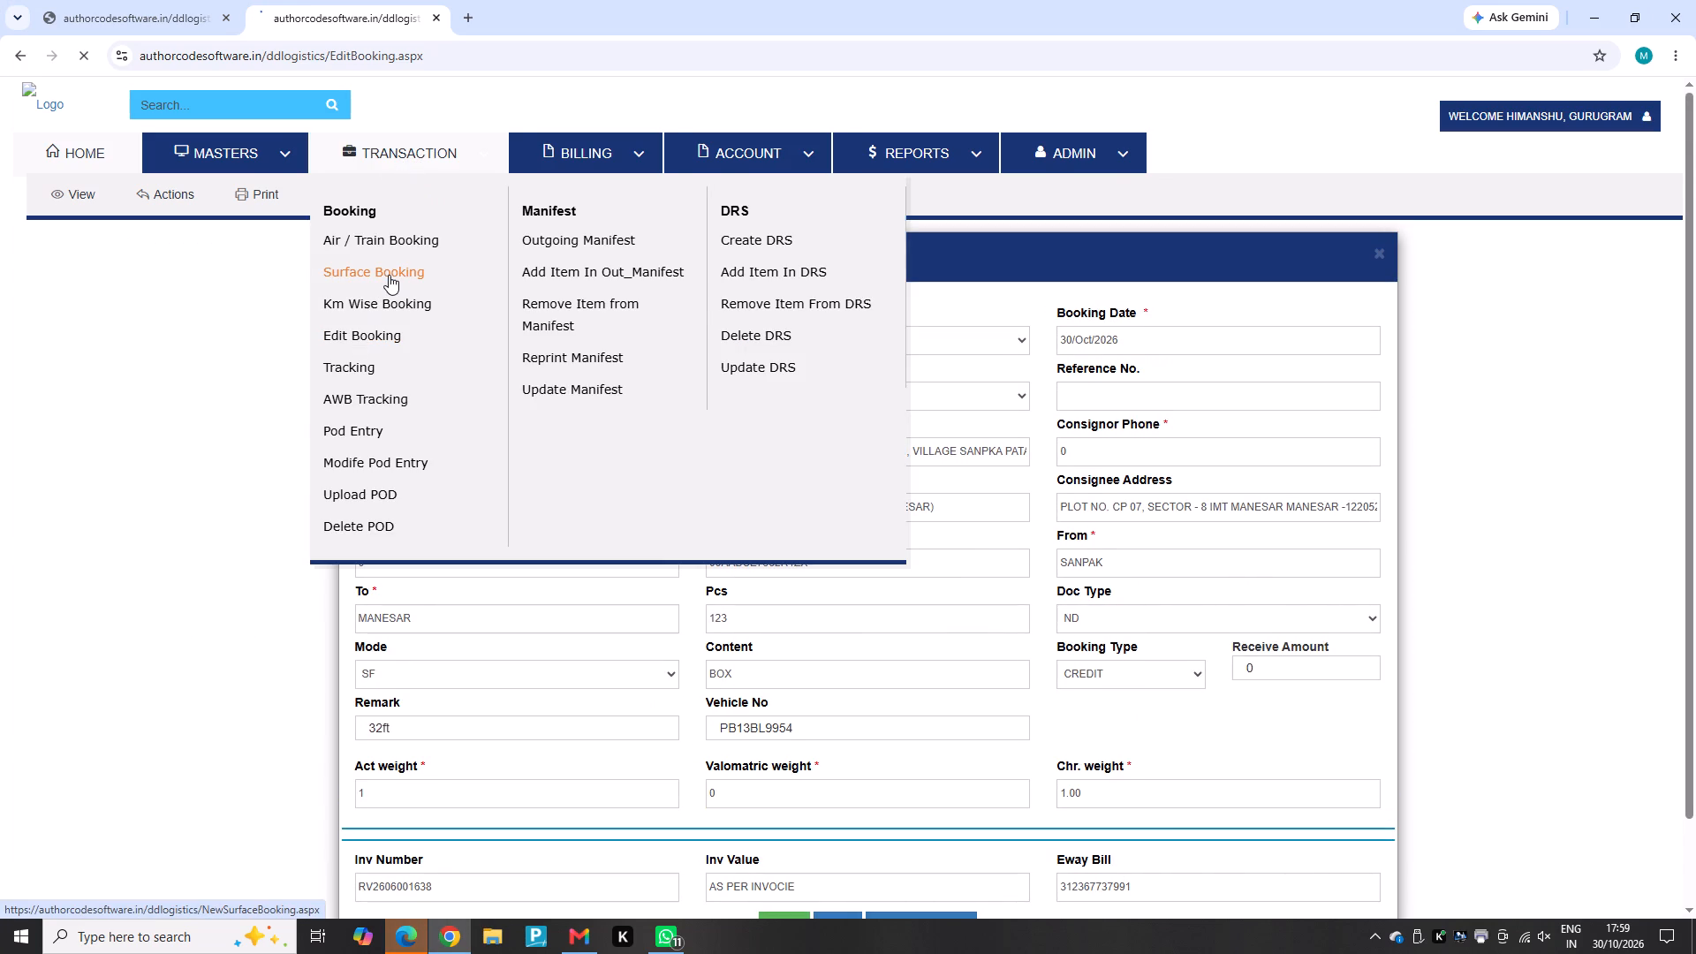
{"action": "left_click", "coordinate": [95, 15]}
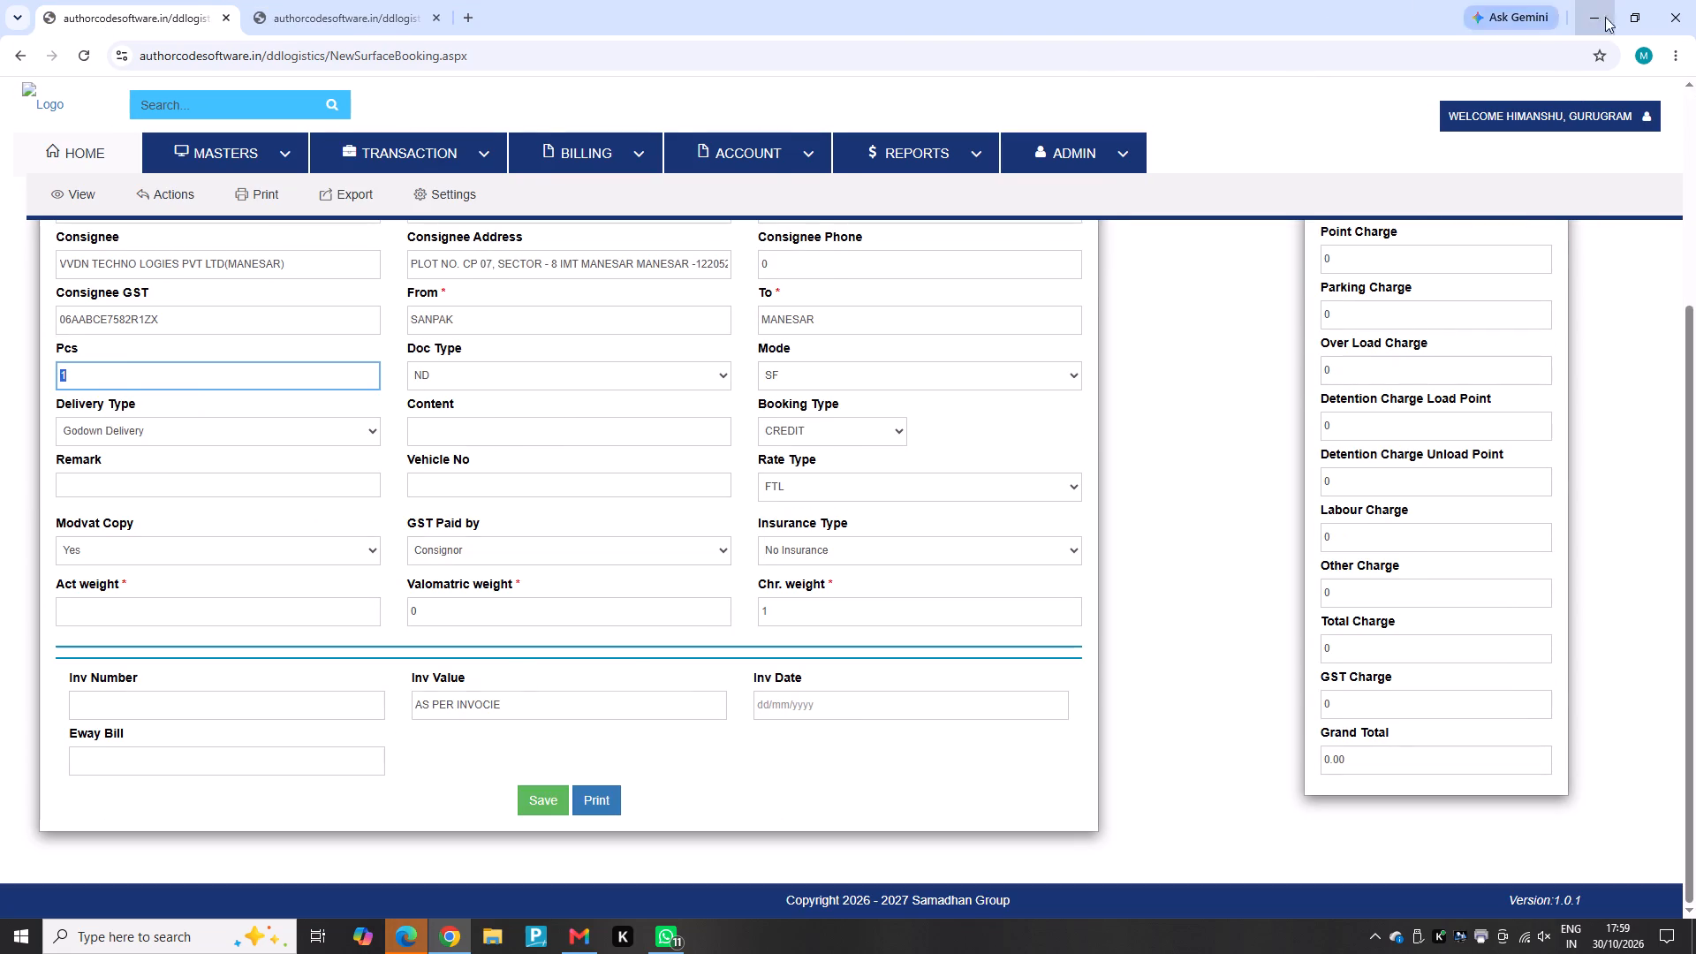
{"action": "left_click", "coordinate": [1643, 20]}
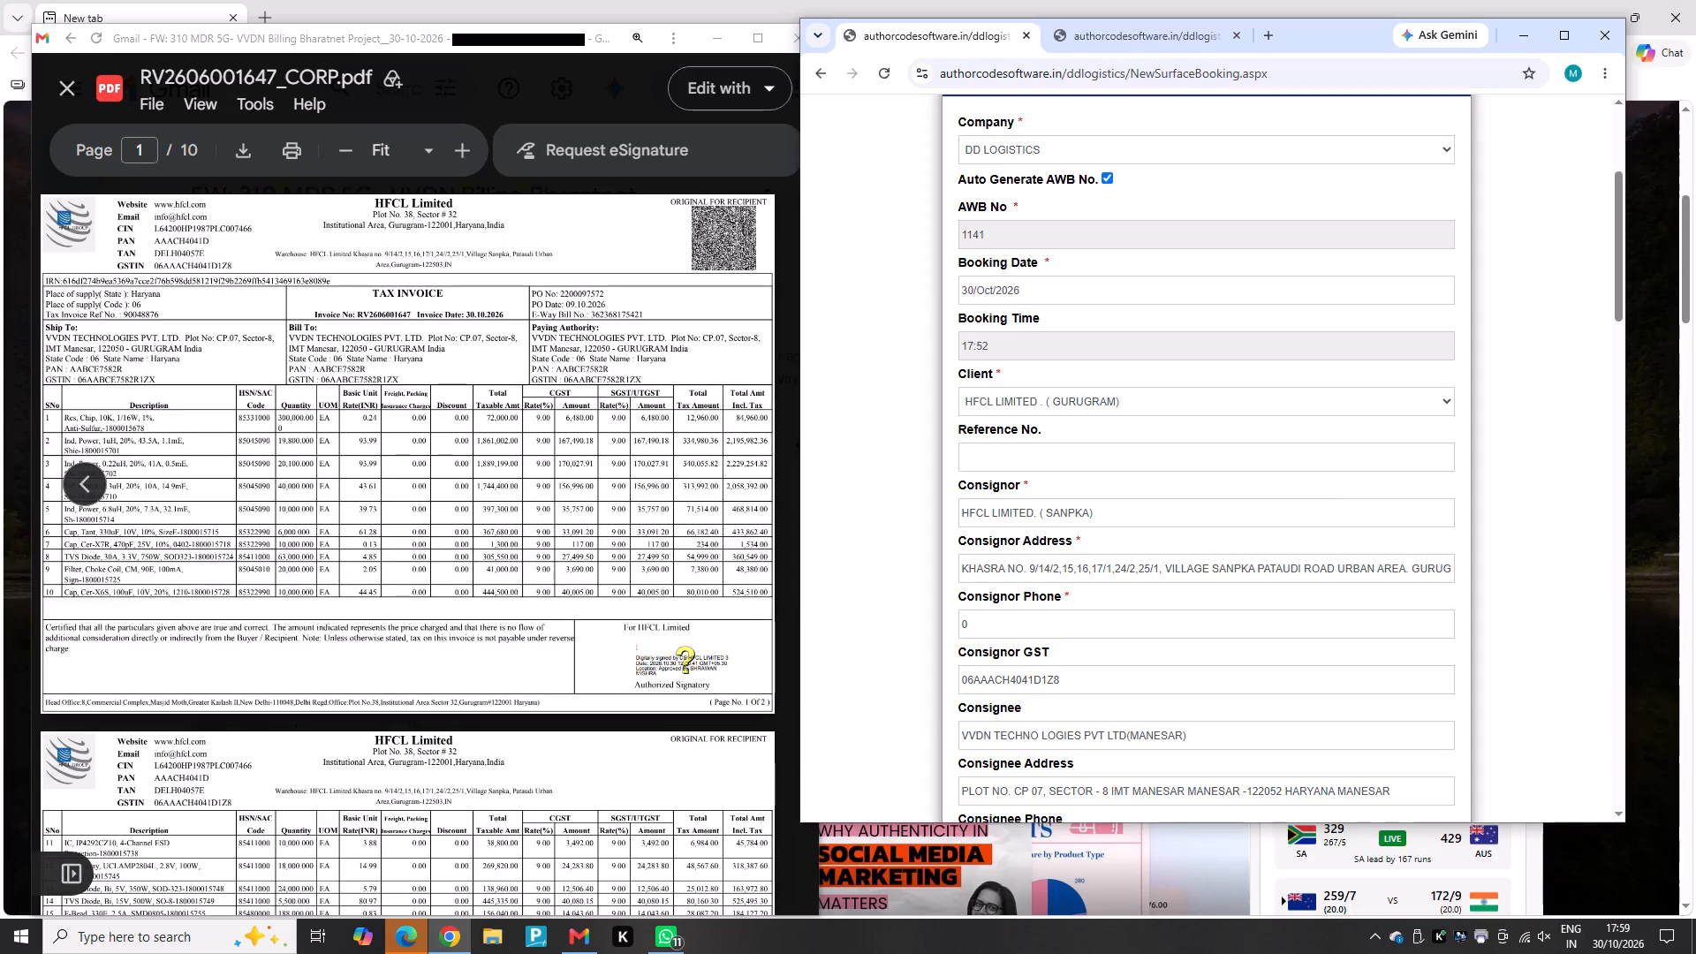
{"action": "scroll", "coordinate": [504, 803], "scroll_direction": "down", "scroll_amount": 6}
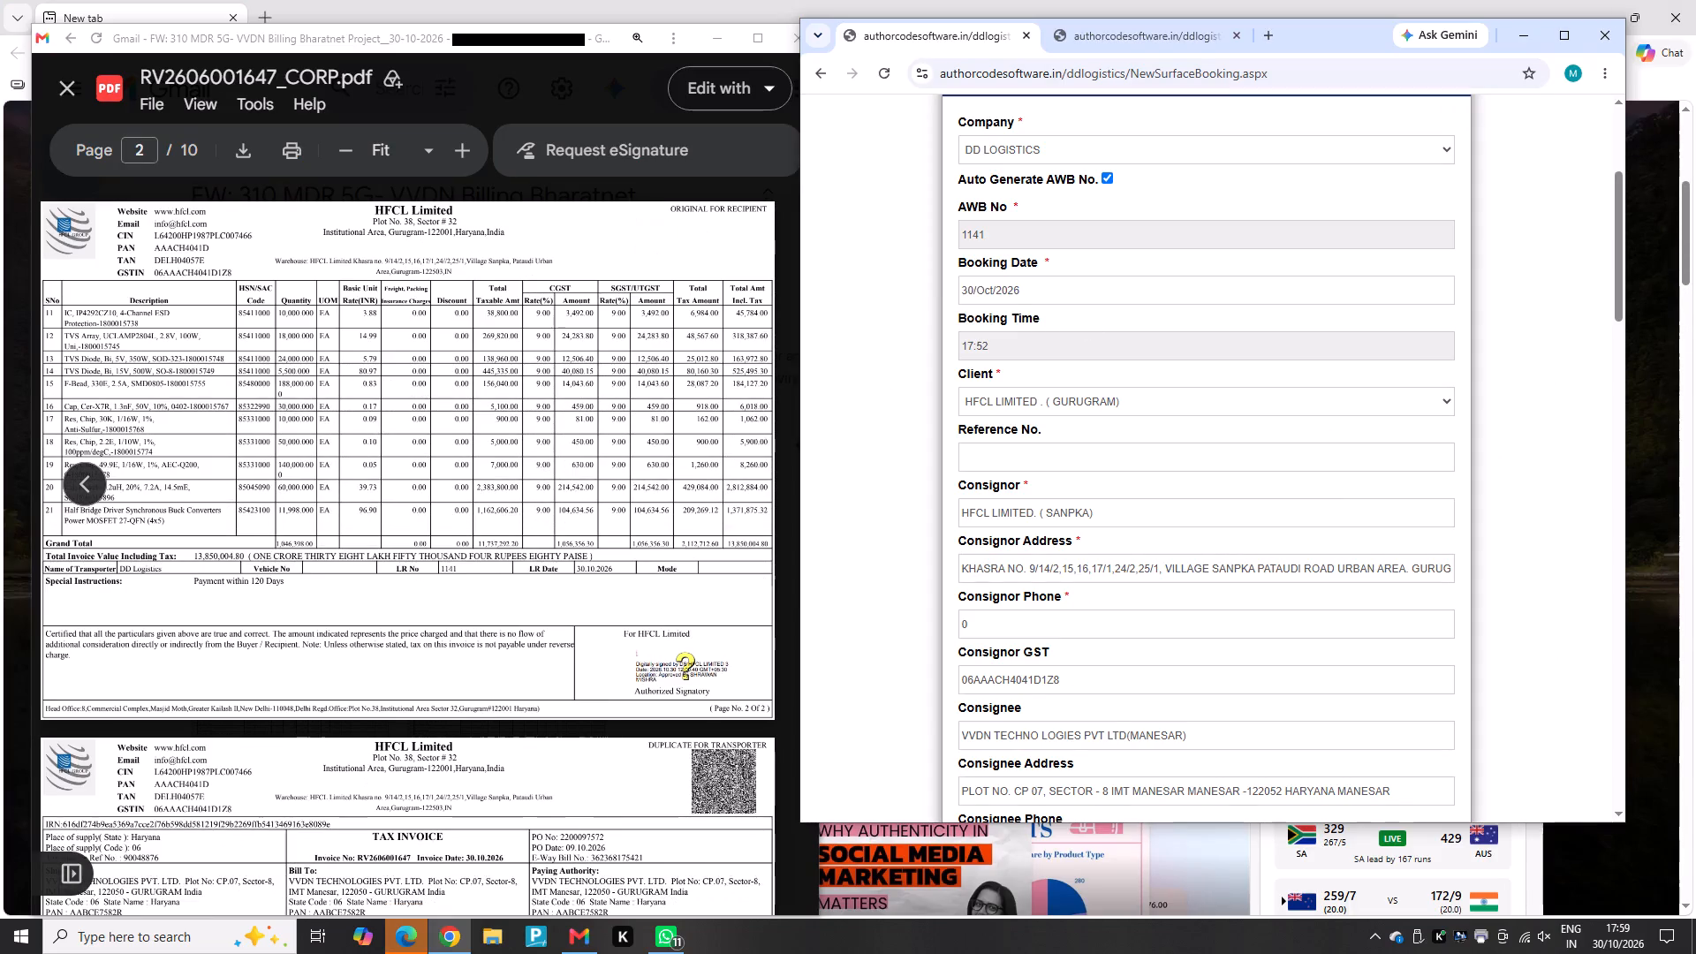
{"action": "scroll", "coordinate": [504, 803], "scroll_direction": "up", "scroll_amount": 6}
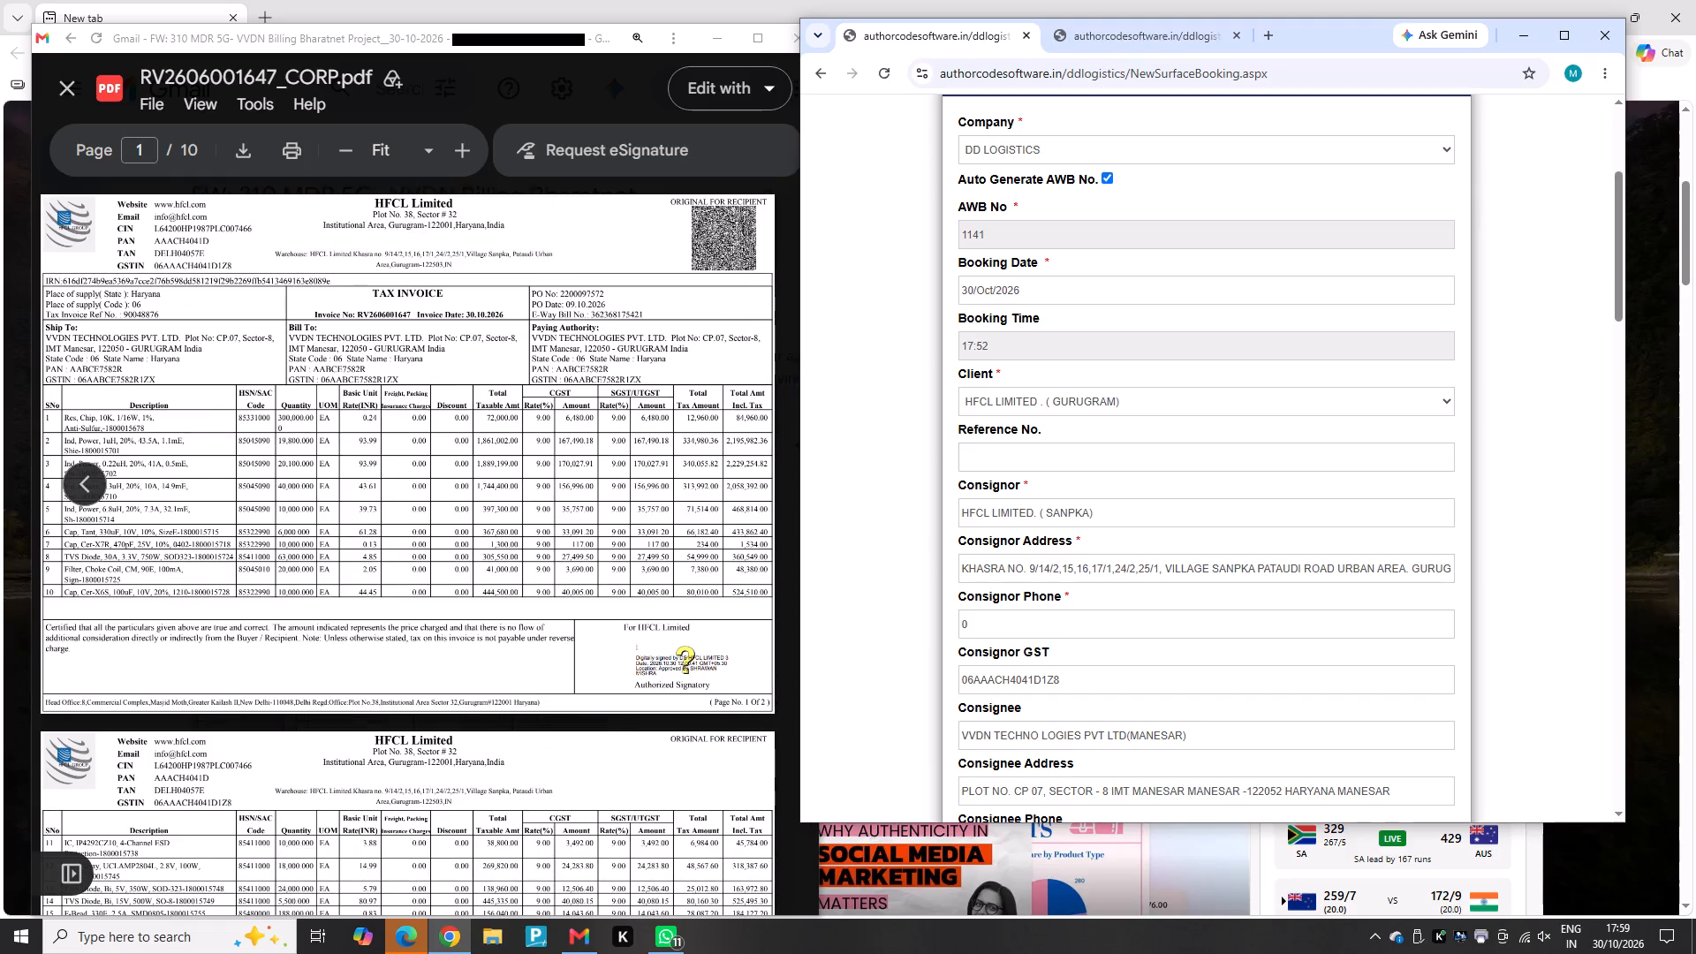
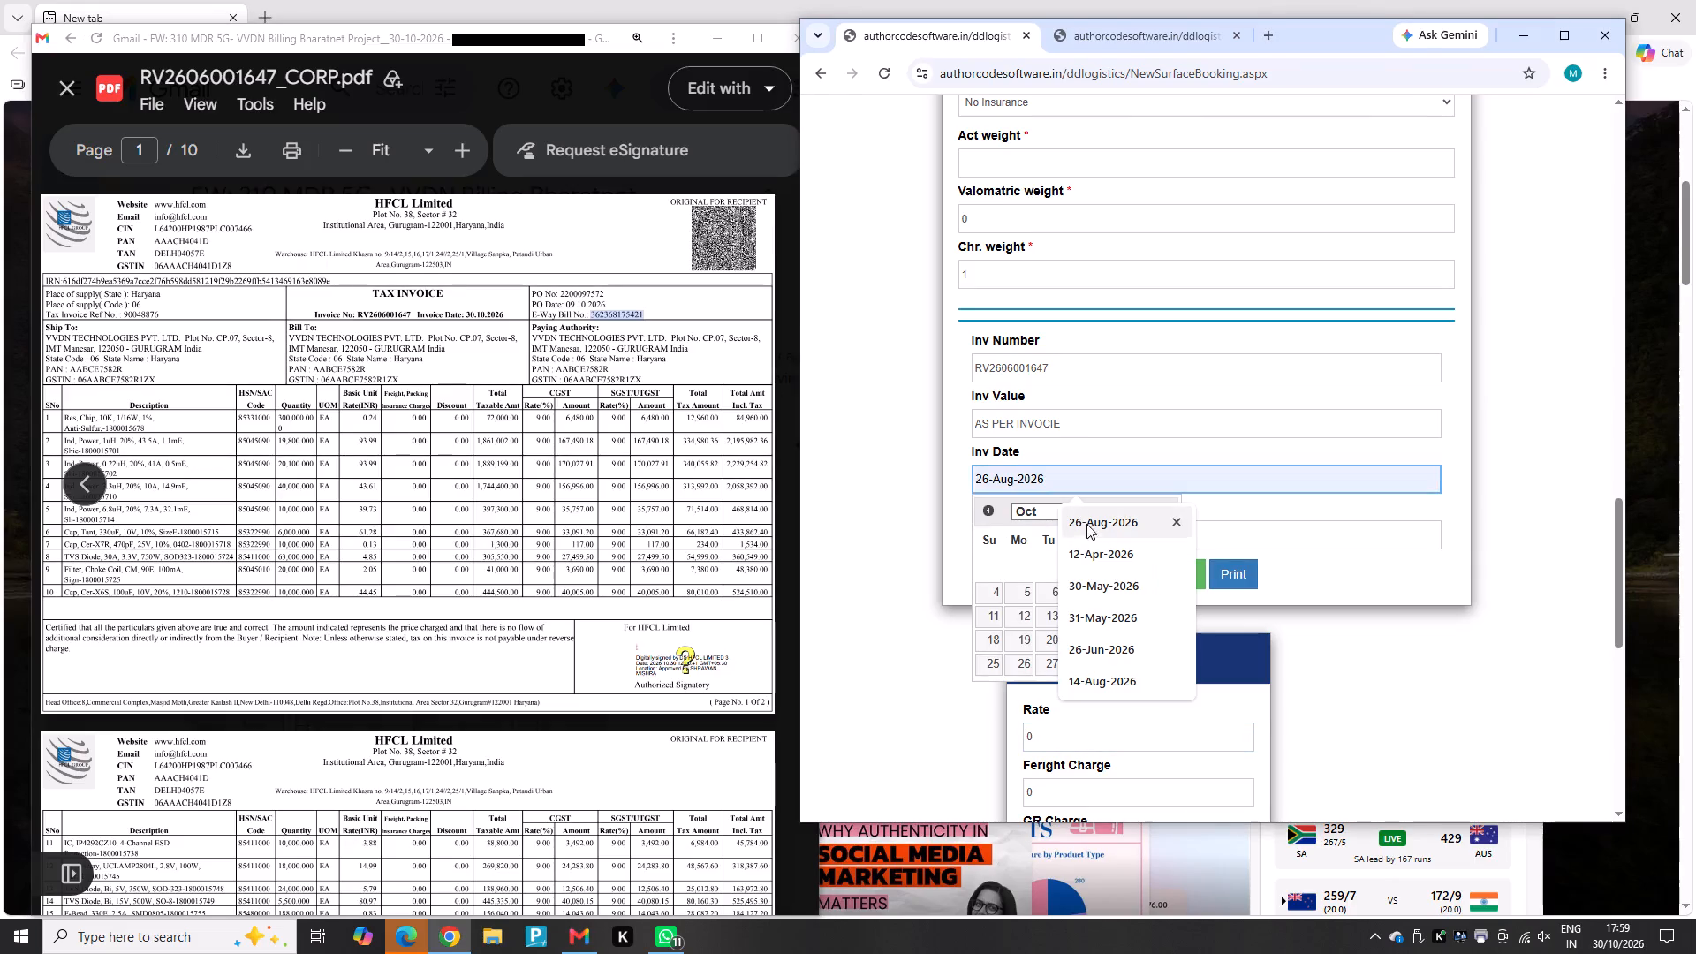
{"action": "left_click", "coordinate": [878, 488]}
{"action": "left_click", "coordinate": [1064, 481]}
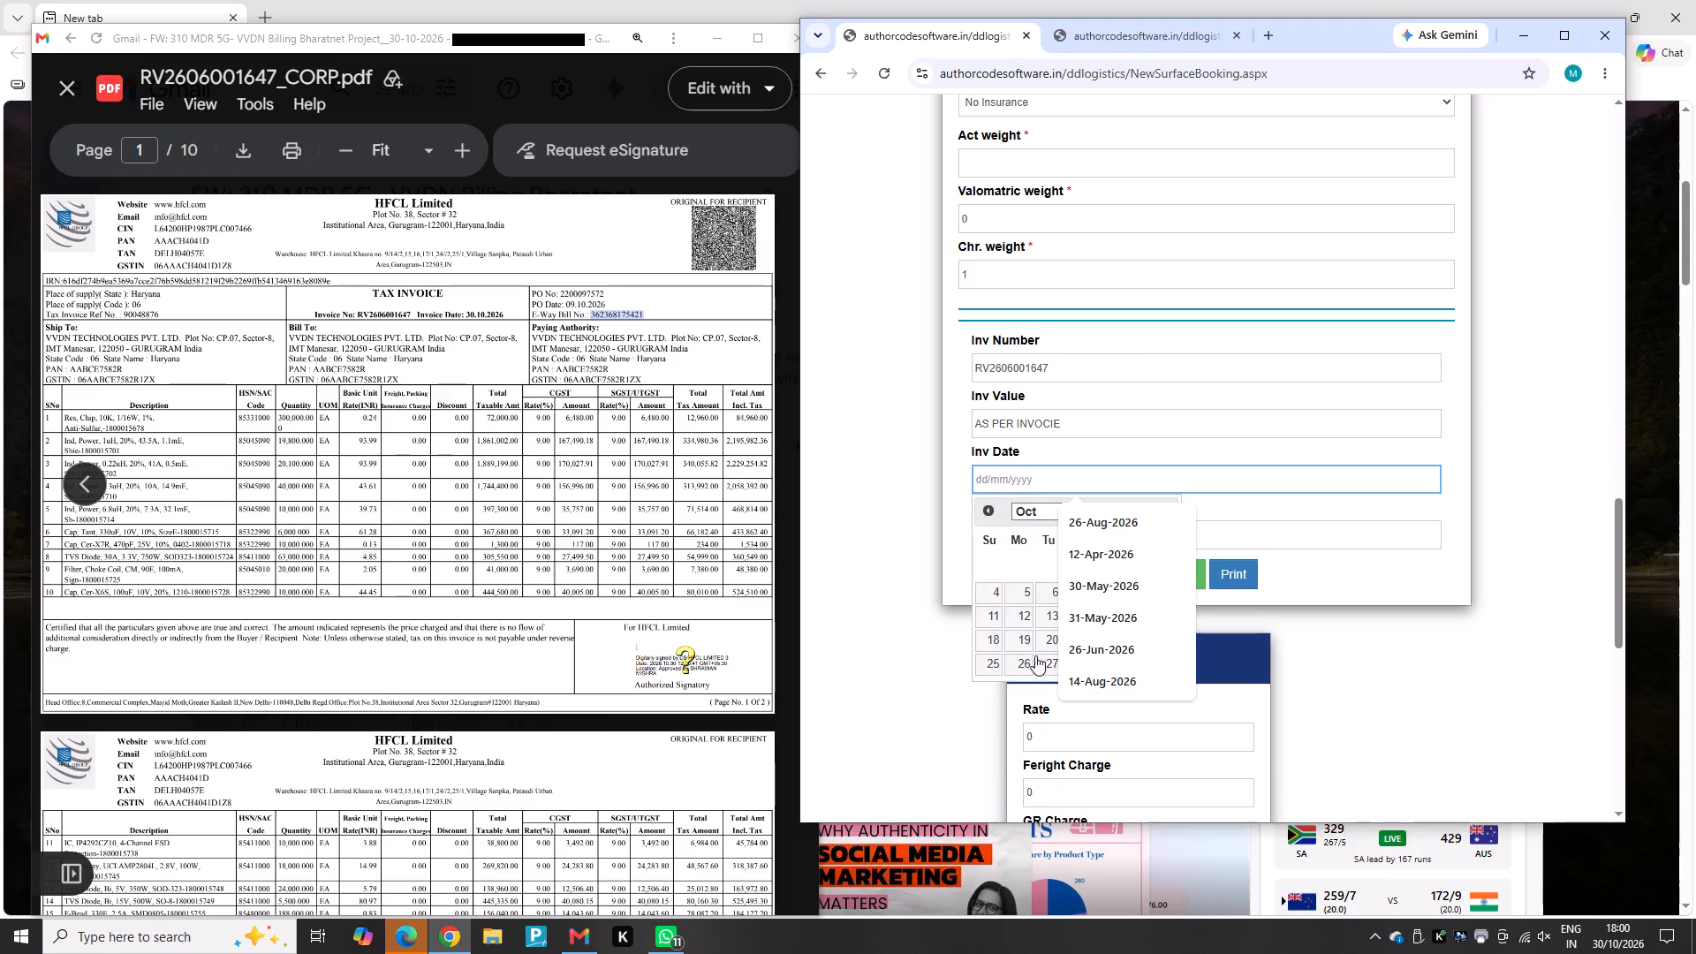
Set the invoice date to 30-Oct-2026 to match the tax invoice.
{"action": "left_click", "coordinate": [1043, 662]}
{"action": "left_click", "coordinate": [1175, 470]}
{"action": "left_click", "coordinate": [1135, 670]}
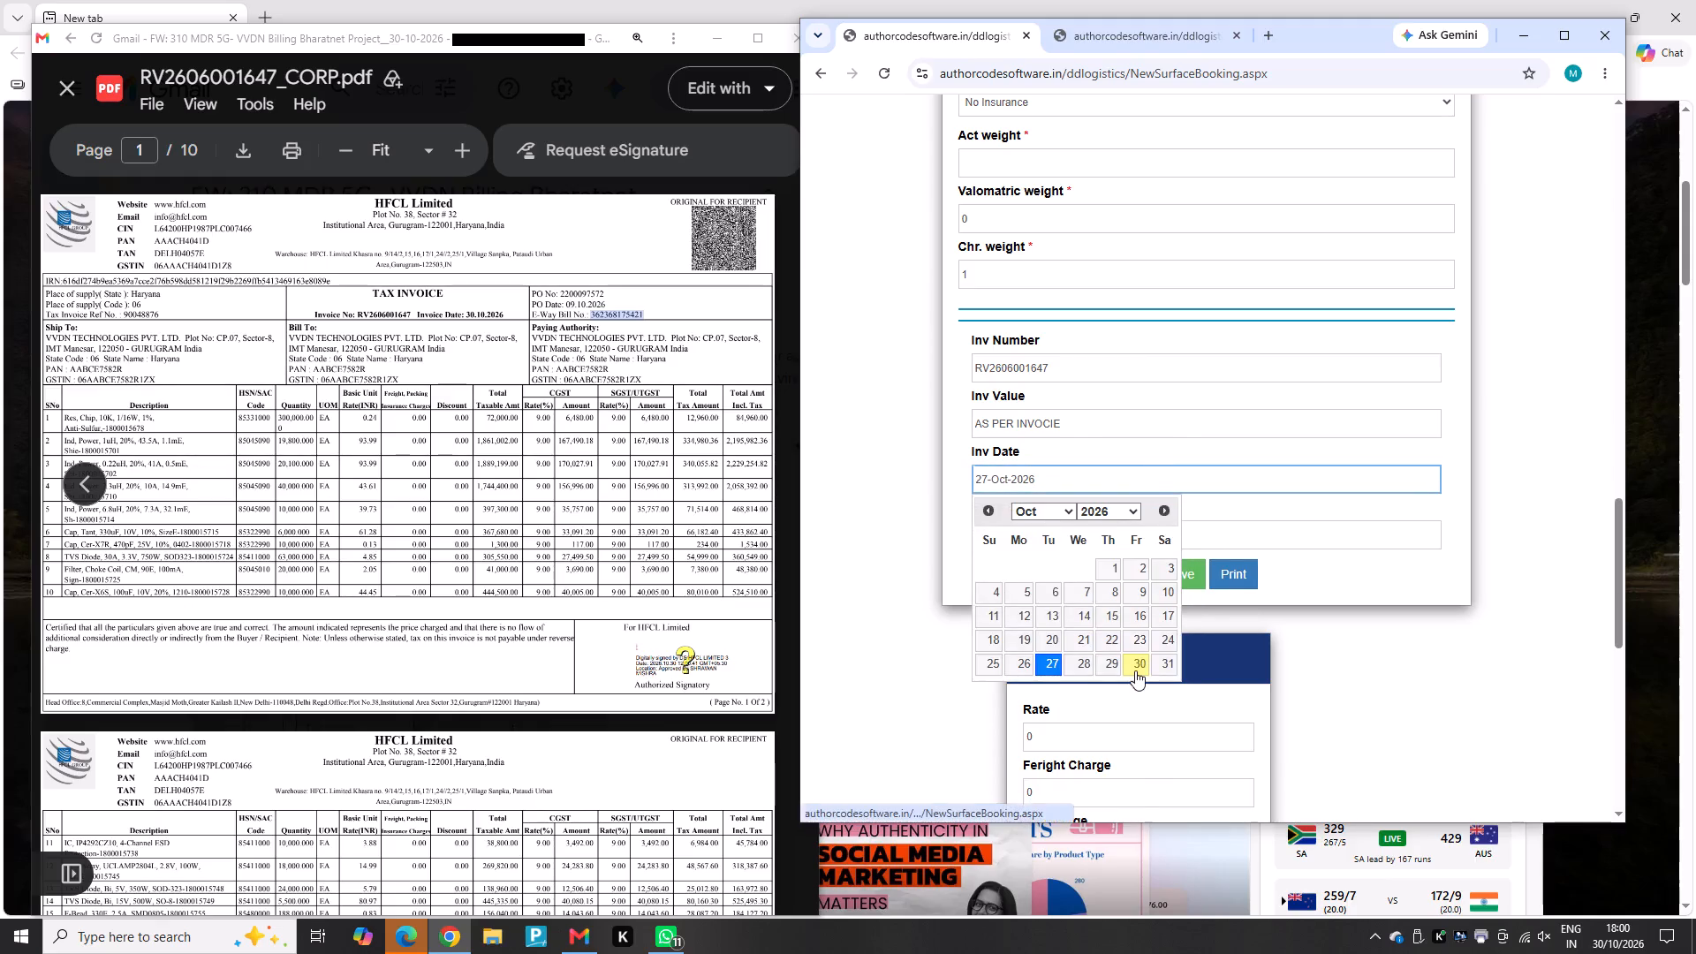
Enter an actual weight of 1 for the booking.
{"action": "scroll", "coordinate": [1094, 412], "scroll_direction": "up", "scroll_amount": 3}
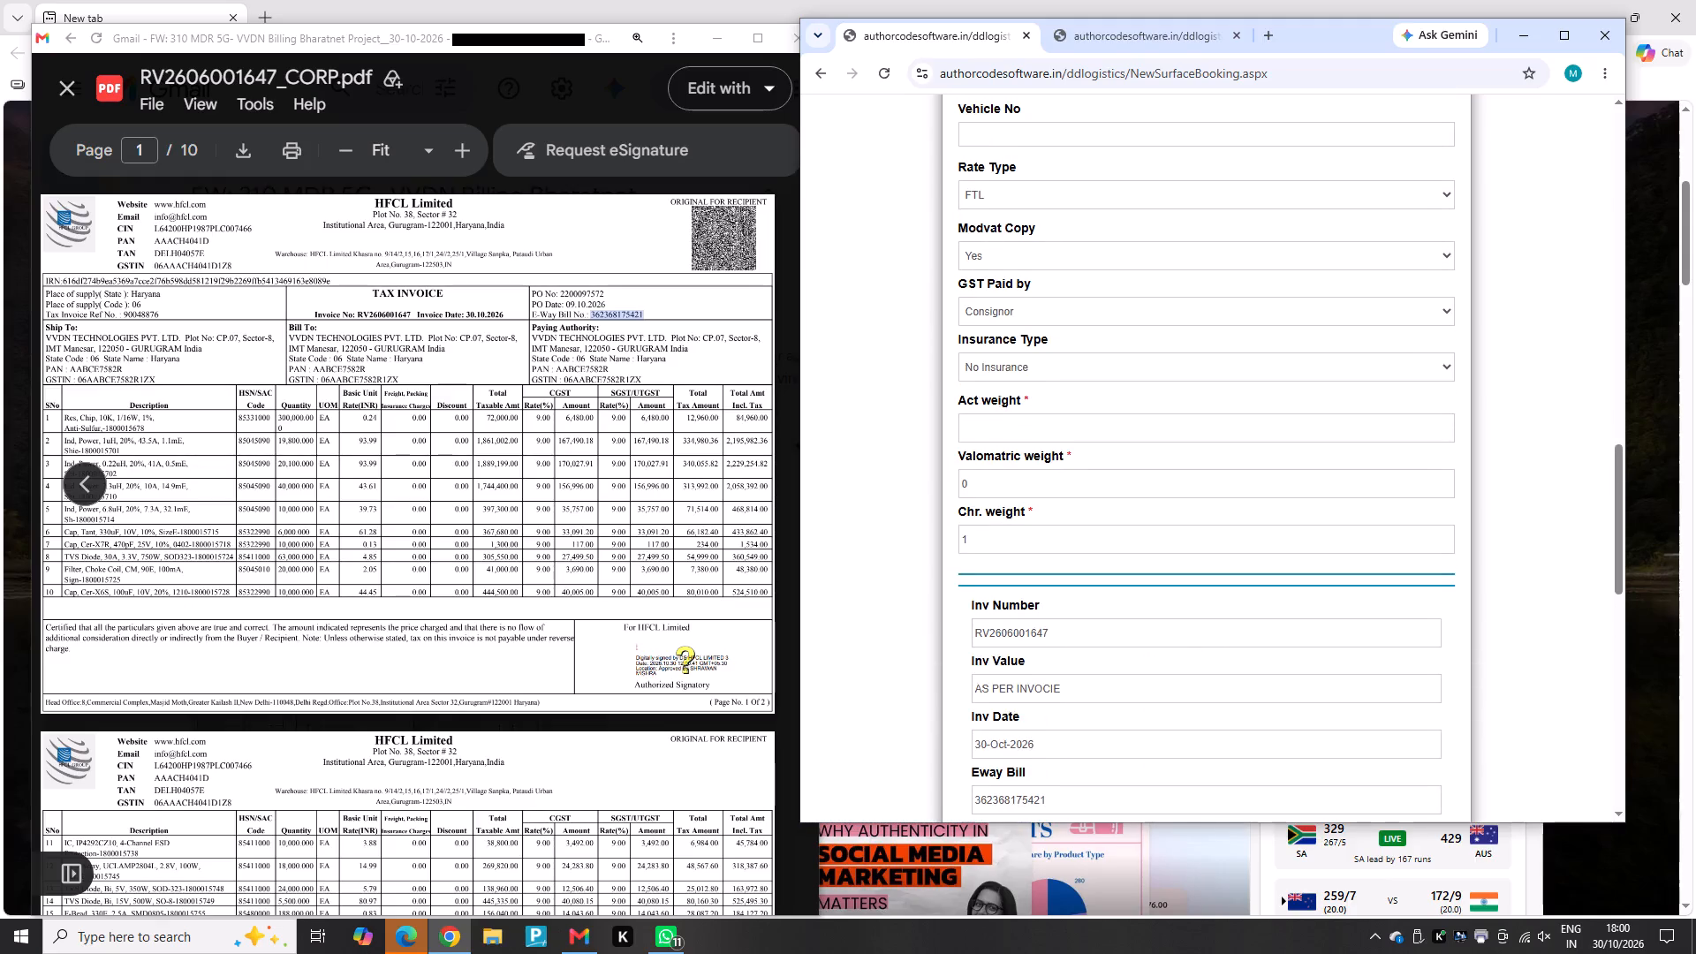
{"action": "left_click", "coordinate": [1051, 439]}
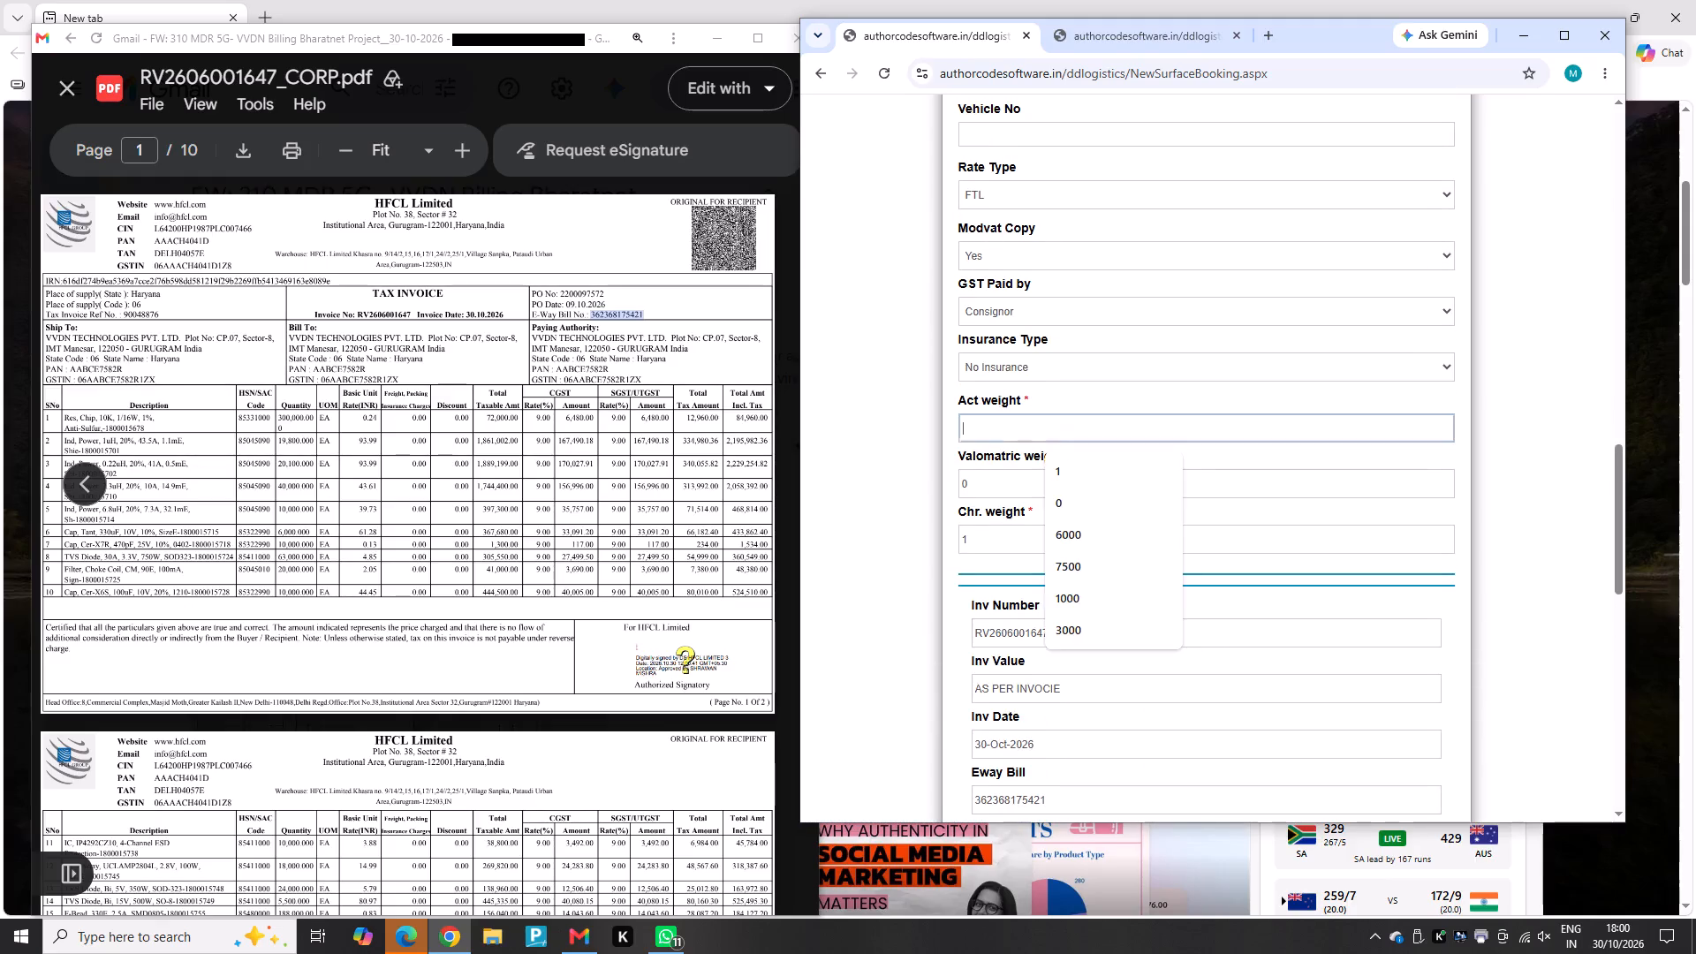
{"action": "key", "text": "1"}
{"action": "scroll", "coordinate": [1055, 441], "scroll_direction": "up", "scroll_amount": 3}
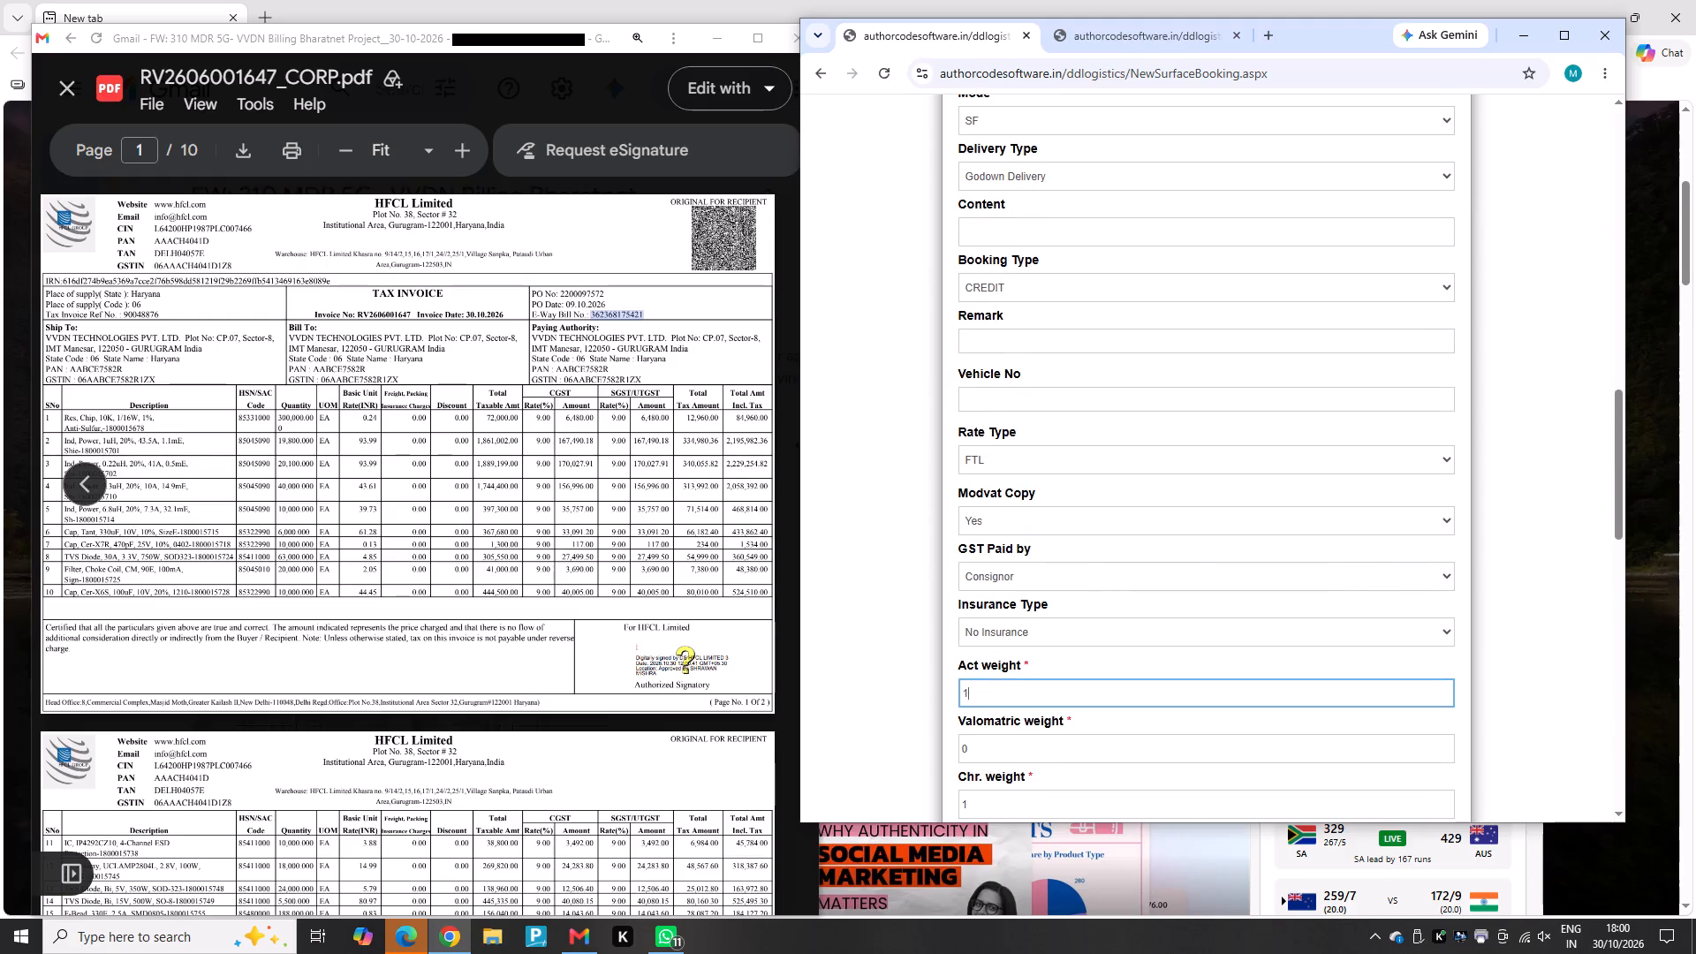
{"action": "scroll", "coordinate": [1081, 402], "scroll_direction": "up", "scroll_amount": 1}
{"action": "left_click", "coordinate": [1153, 318]}
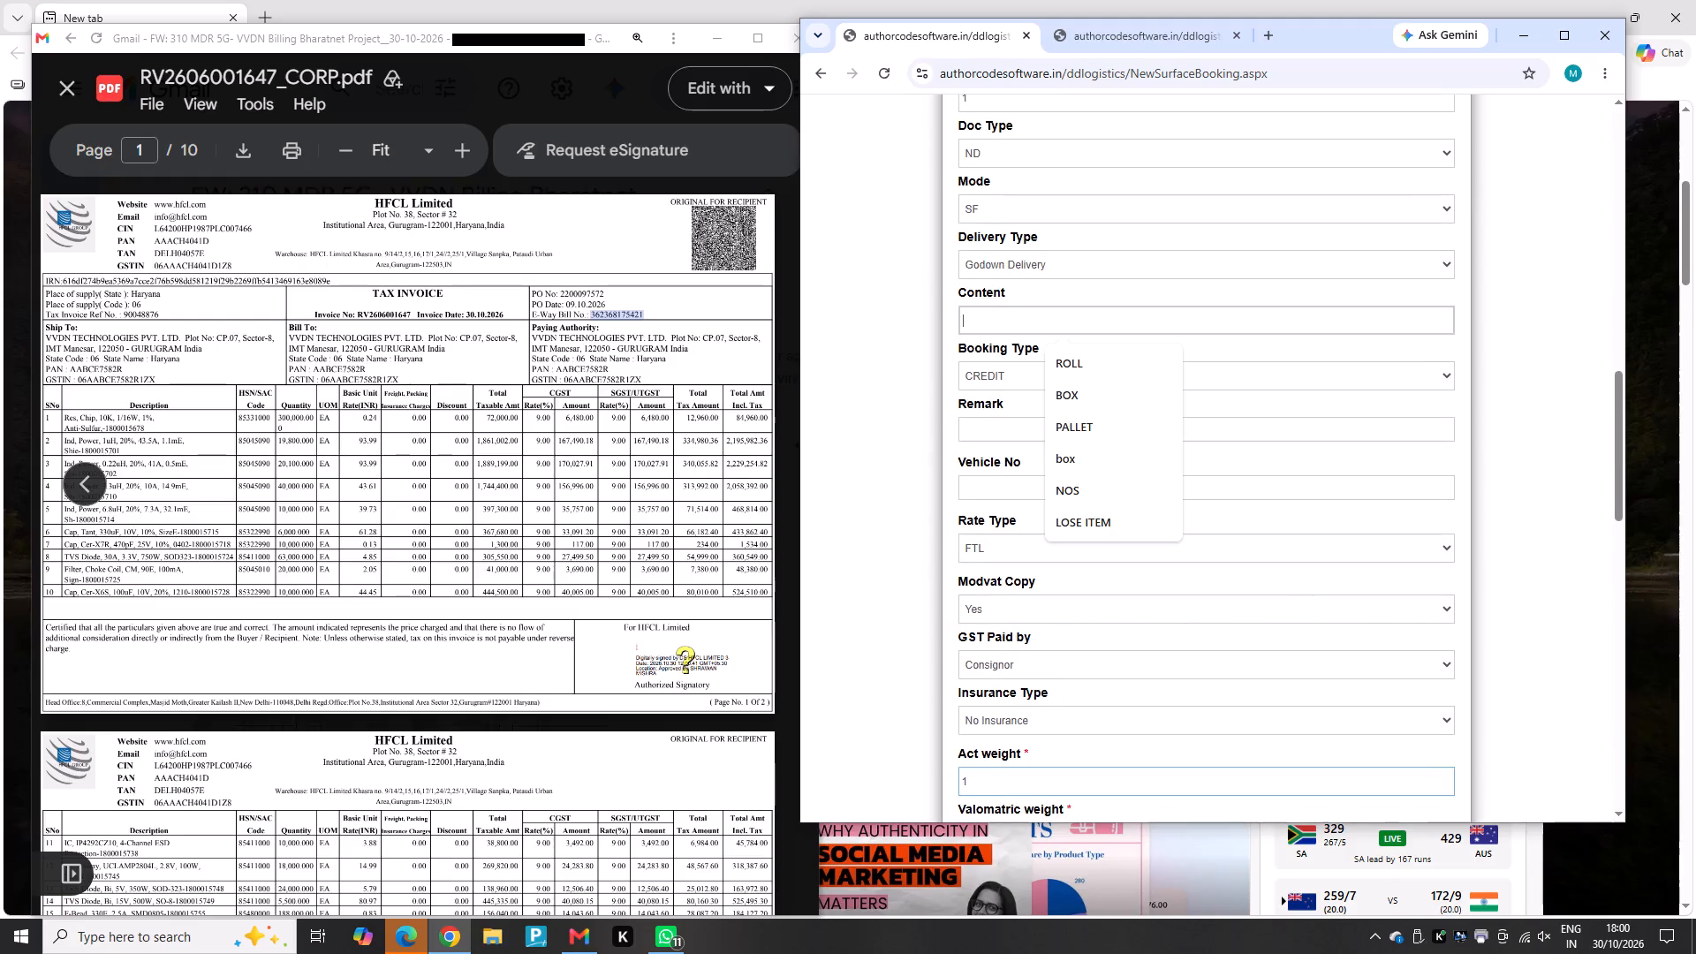
{"action": "left_click", "coordinate": [1106, 401]}
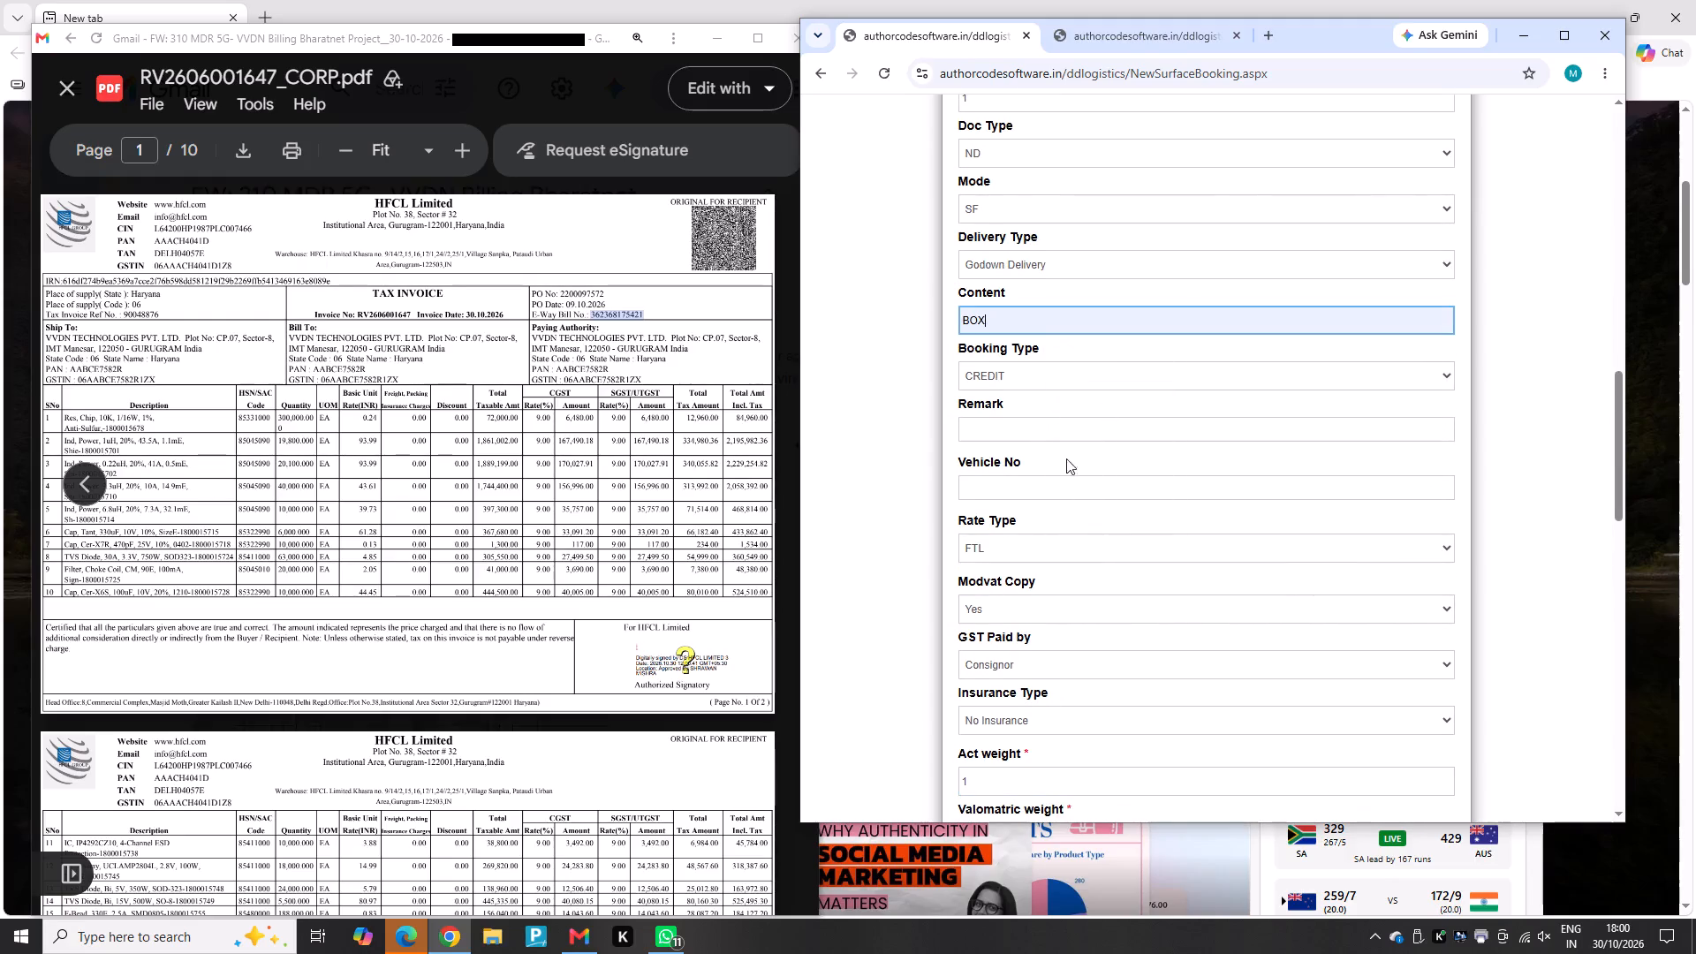
{"action": "left_click", "coordinate": [1042, 489]}
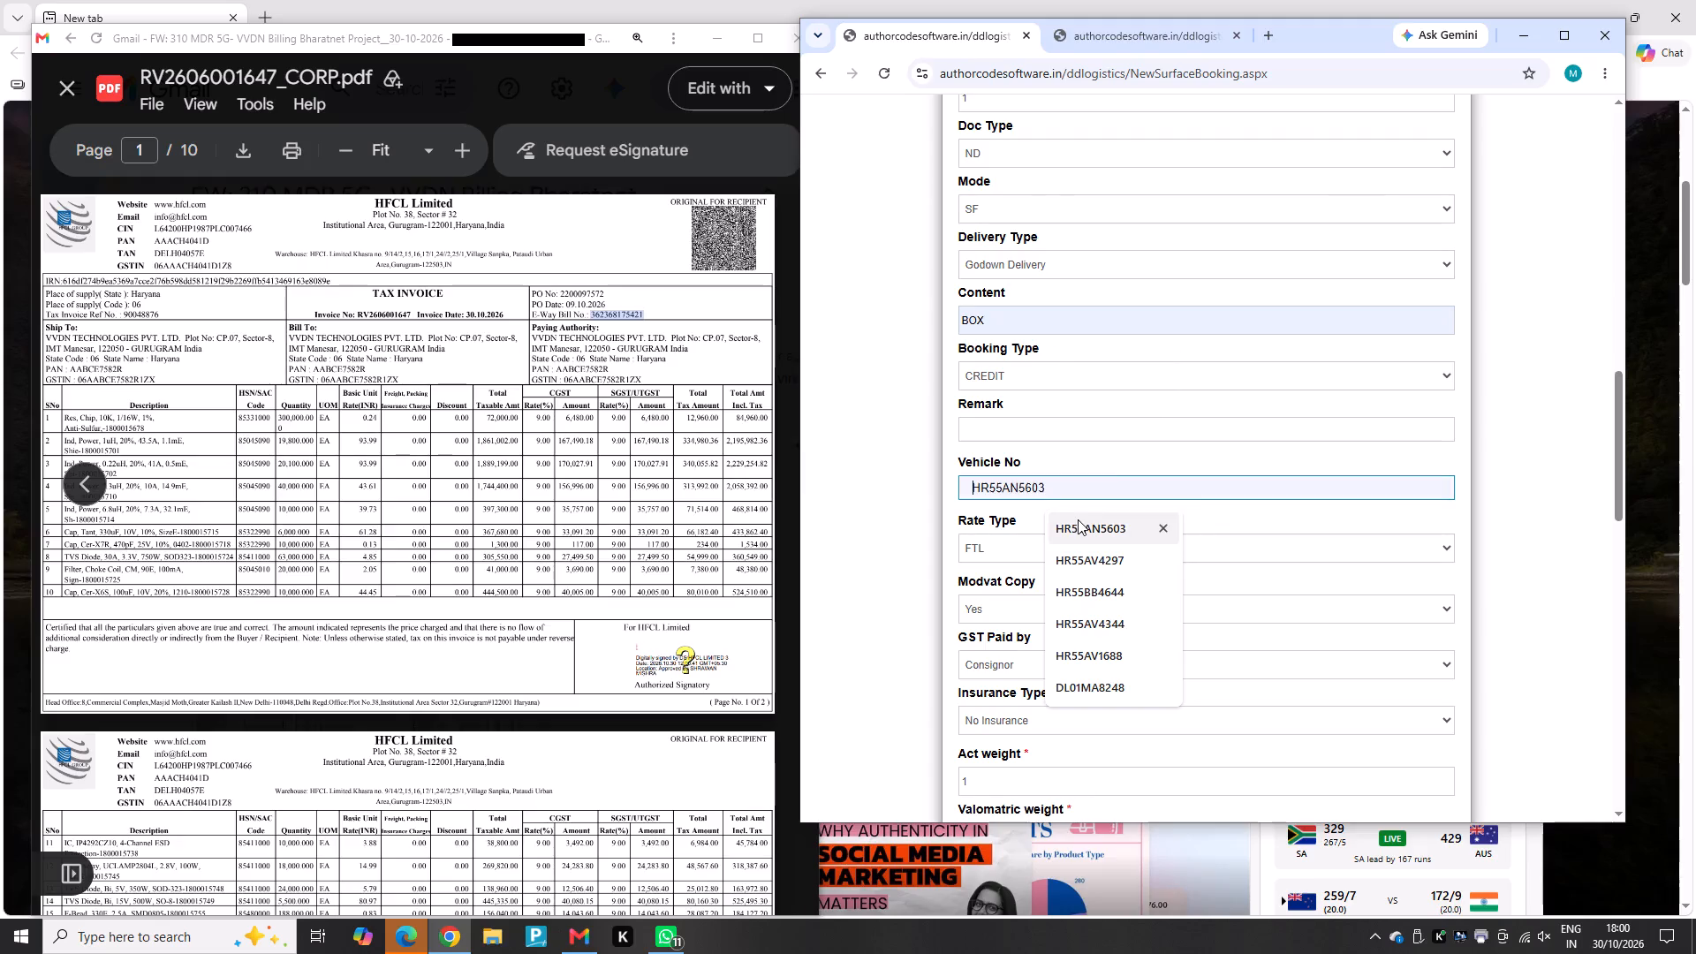
{"action": "left_click", "coordinate": [1078, 519]}
{"action": "scroll", "coordinate": [1109, 482], "scroll_direction": "down", "scroll_amount": 2}
{"action": "scroll", "coordinate": [1109, 482], "scroll_direction": "up", "scroll_amount": 4}
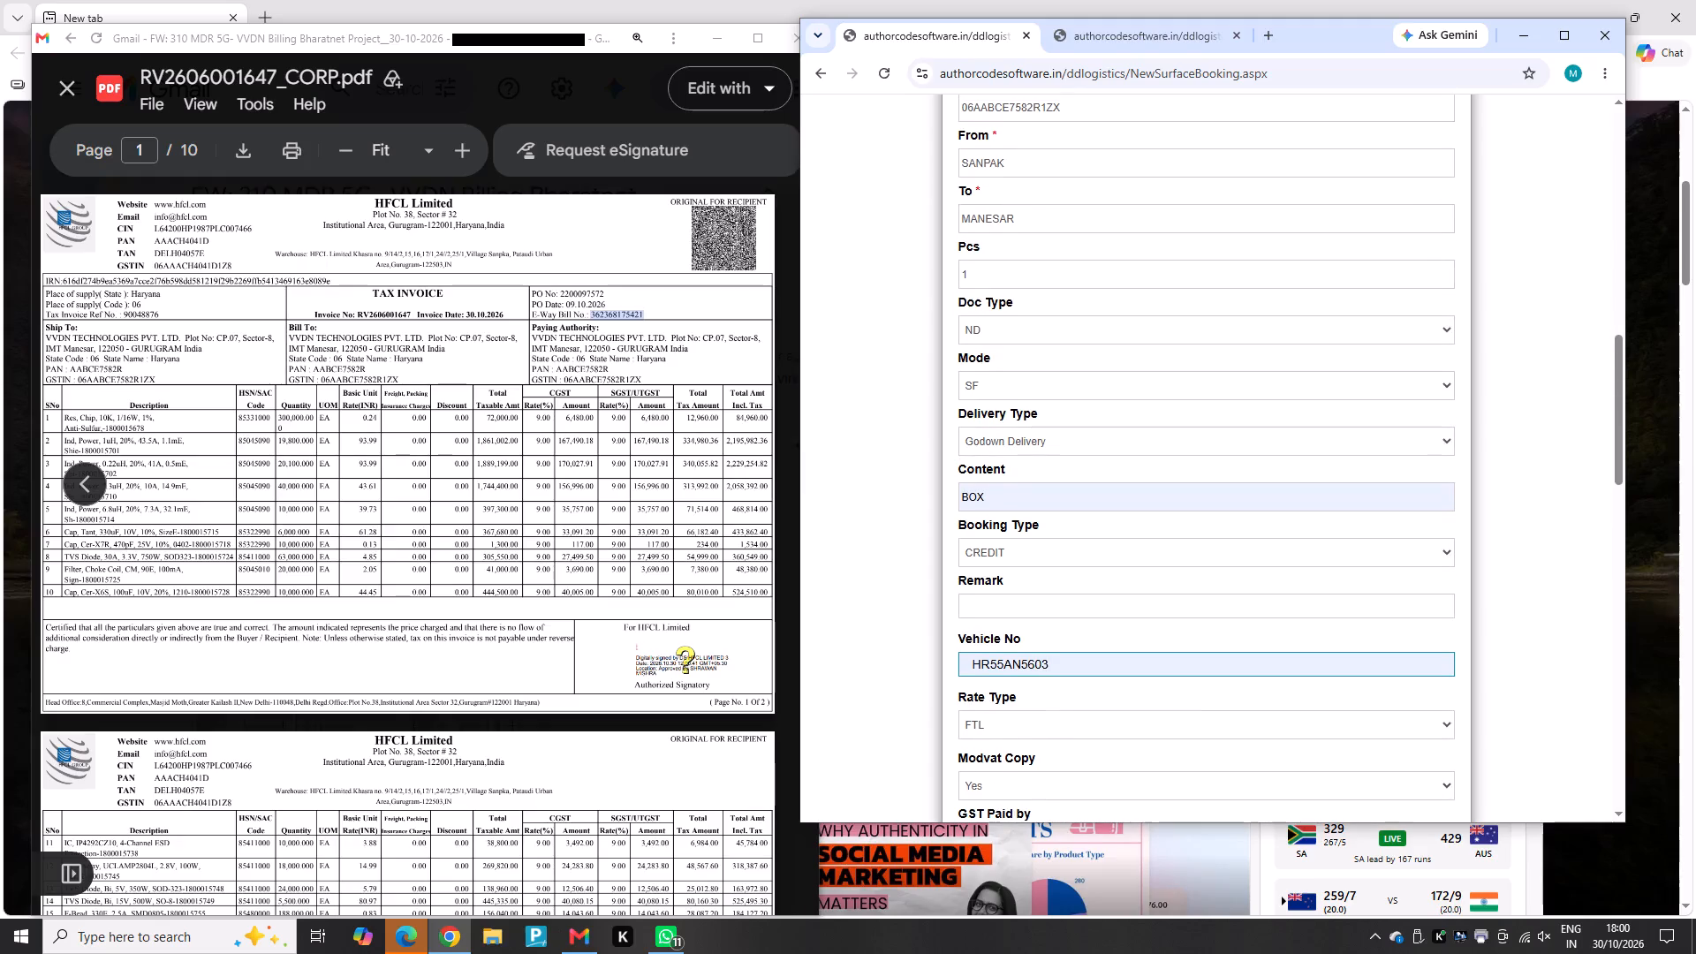
{"action": "scroll", "coordinate": [1109, 482], "scroll_direction": "up", "scroll_amount": 4}
{"action": "scroll", "coordinate": [1109, 482], "scroll_direction": "down", "scroll_amount": 15}
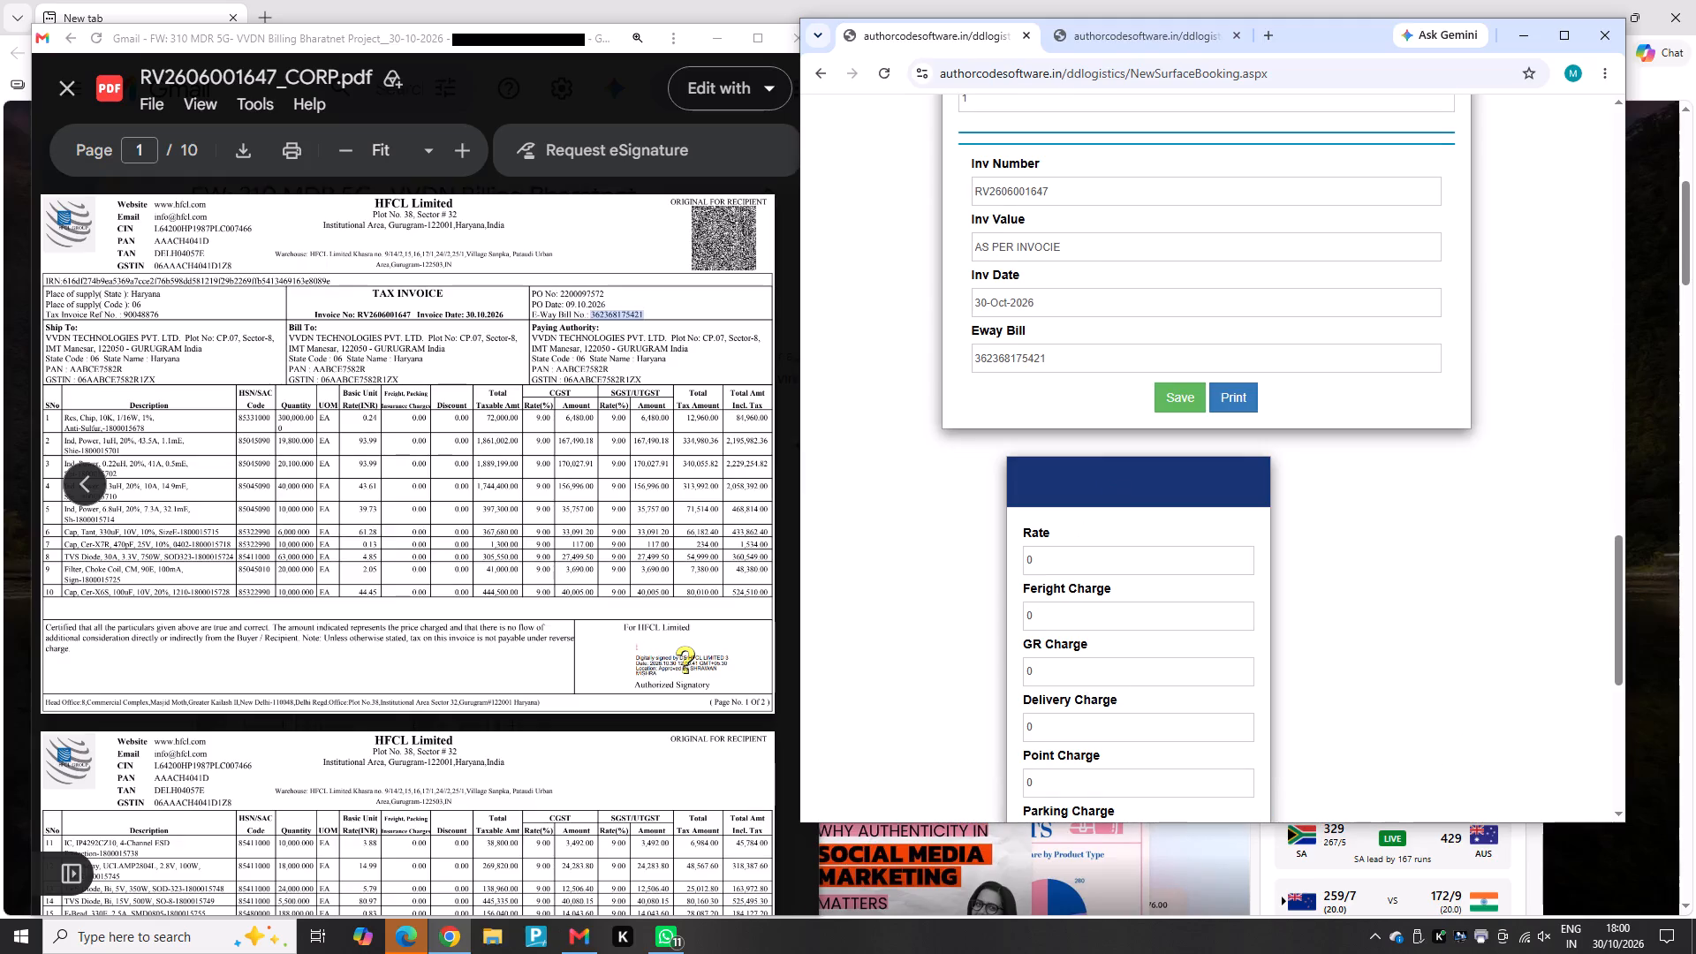
{"action": "left_click", "coordinate": [1183, 402]}
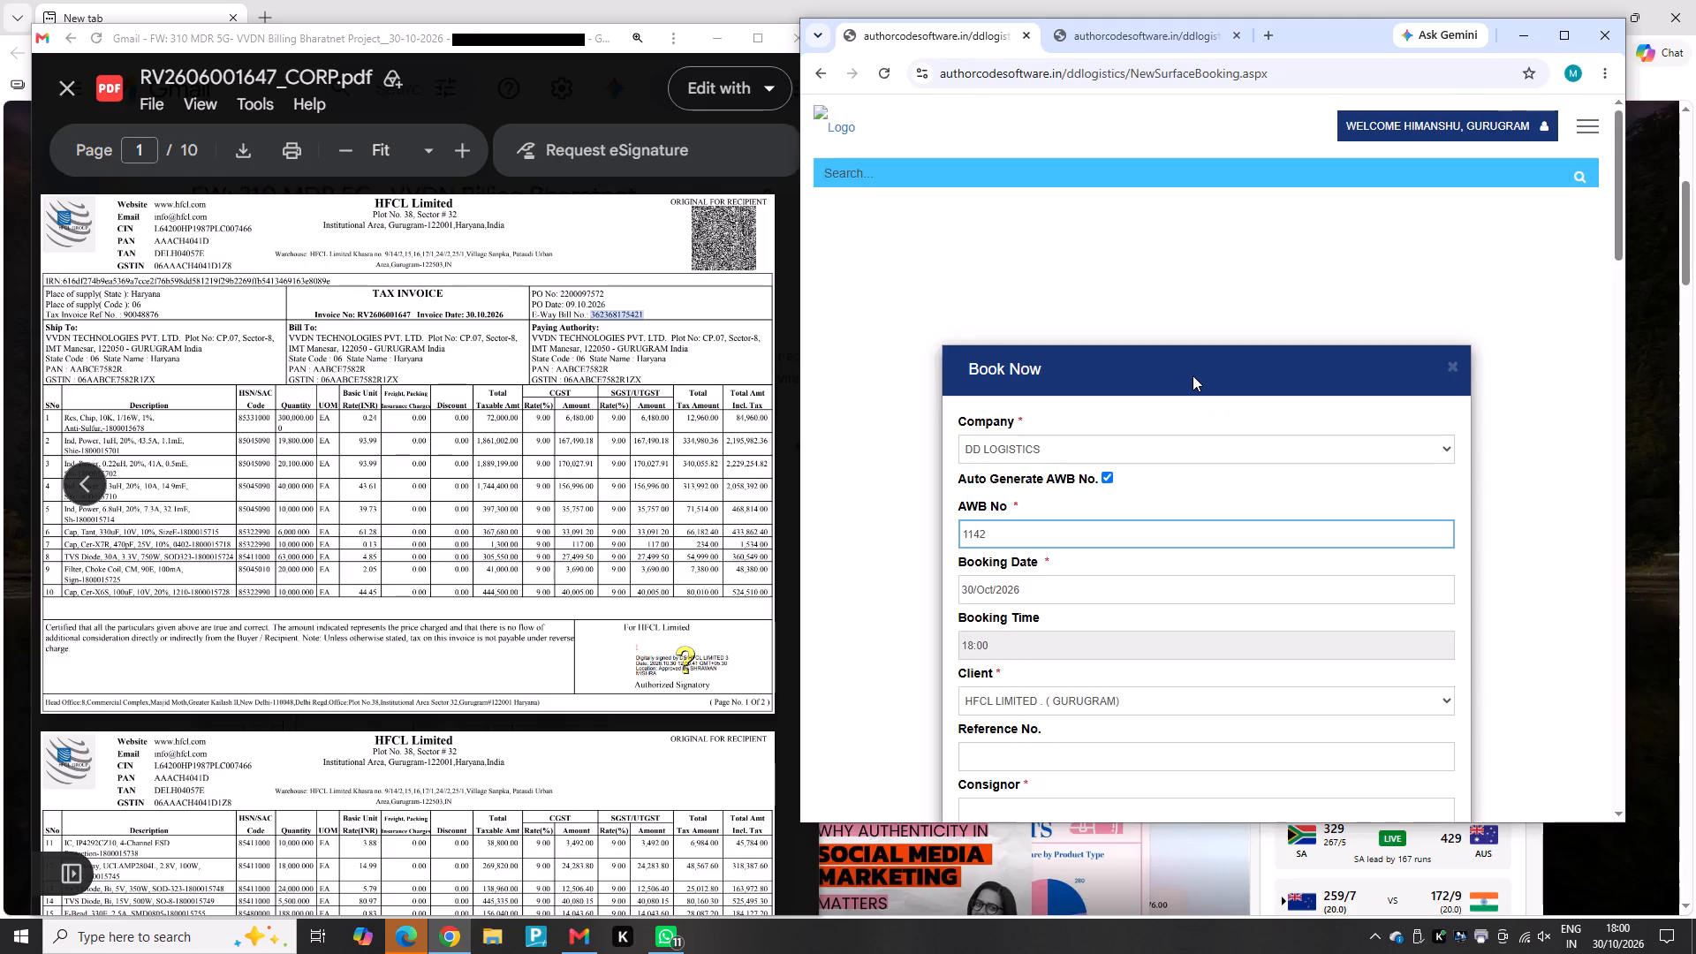
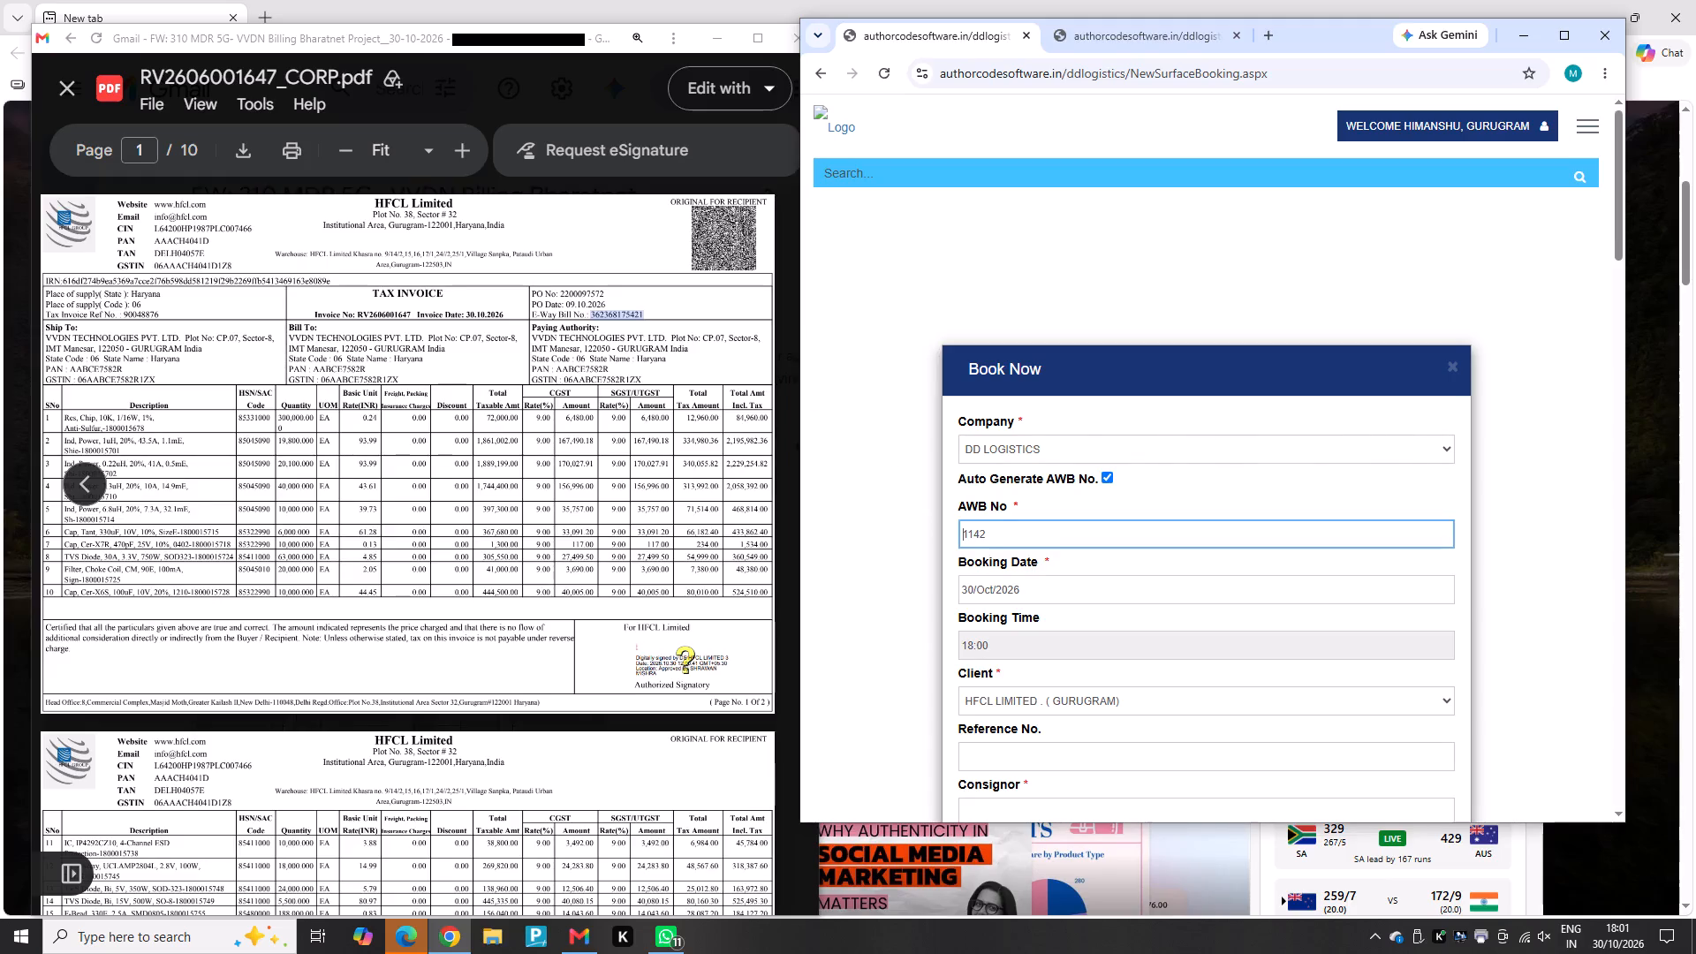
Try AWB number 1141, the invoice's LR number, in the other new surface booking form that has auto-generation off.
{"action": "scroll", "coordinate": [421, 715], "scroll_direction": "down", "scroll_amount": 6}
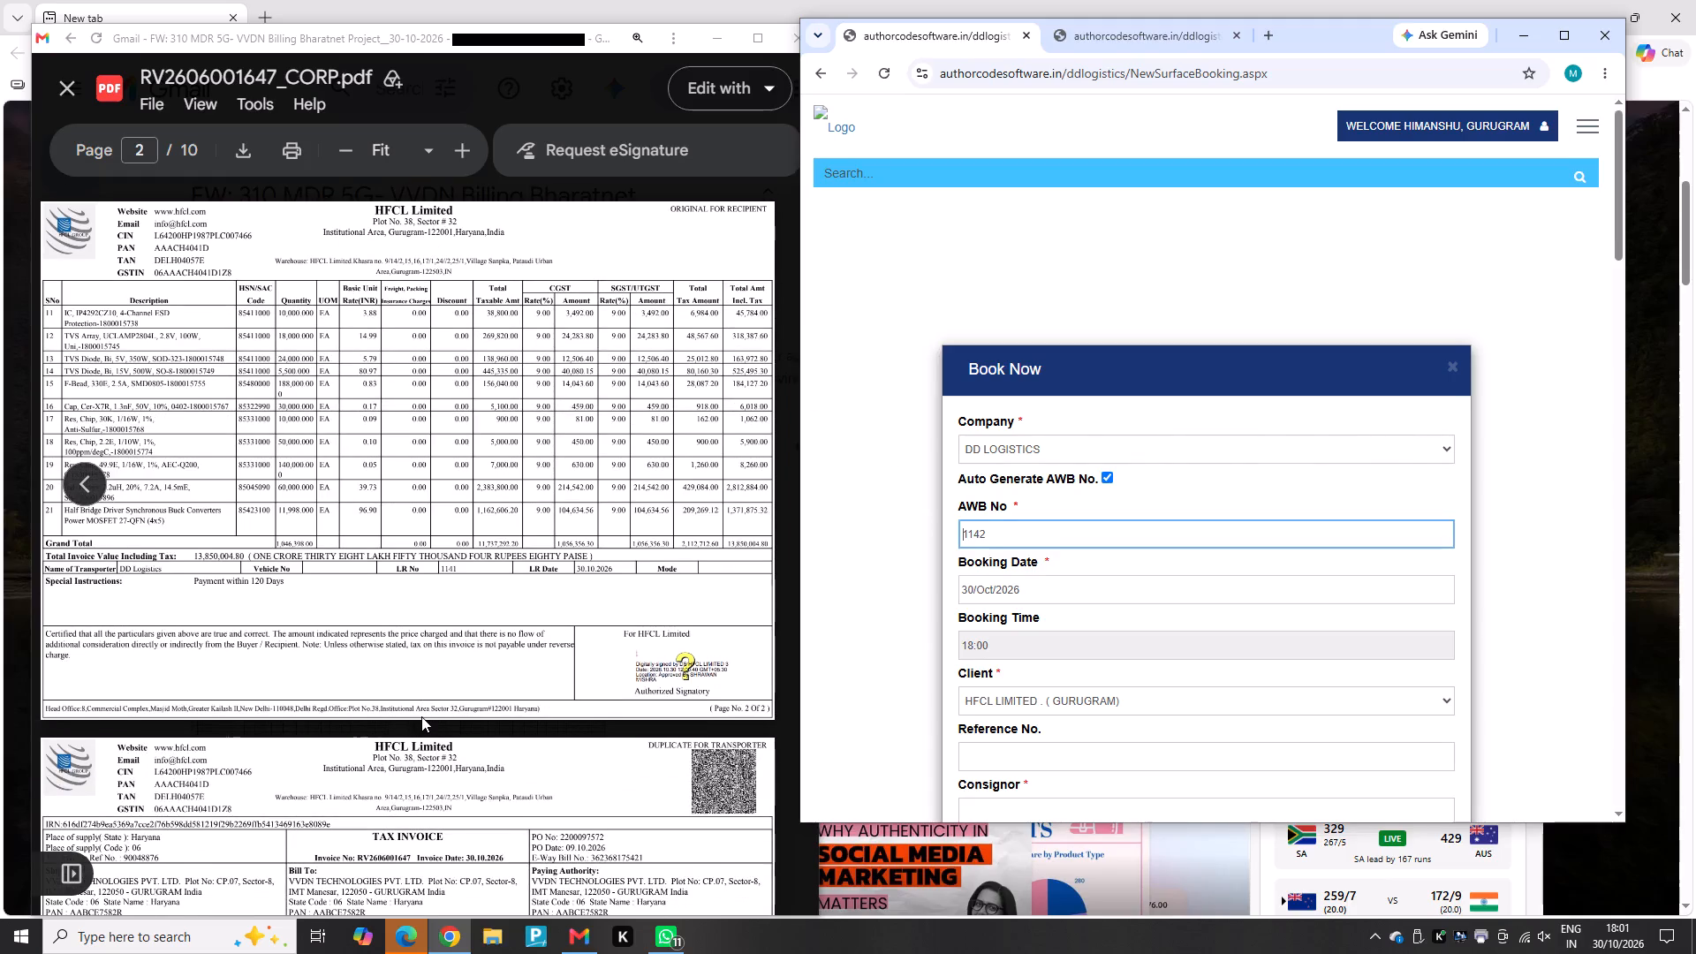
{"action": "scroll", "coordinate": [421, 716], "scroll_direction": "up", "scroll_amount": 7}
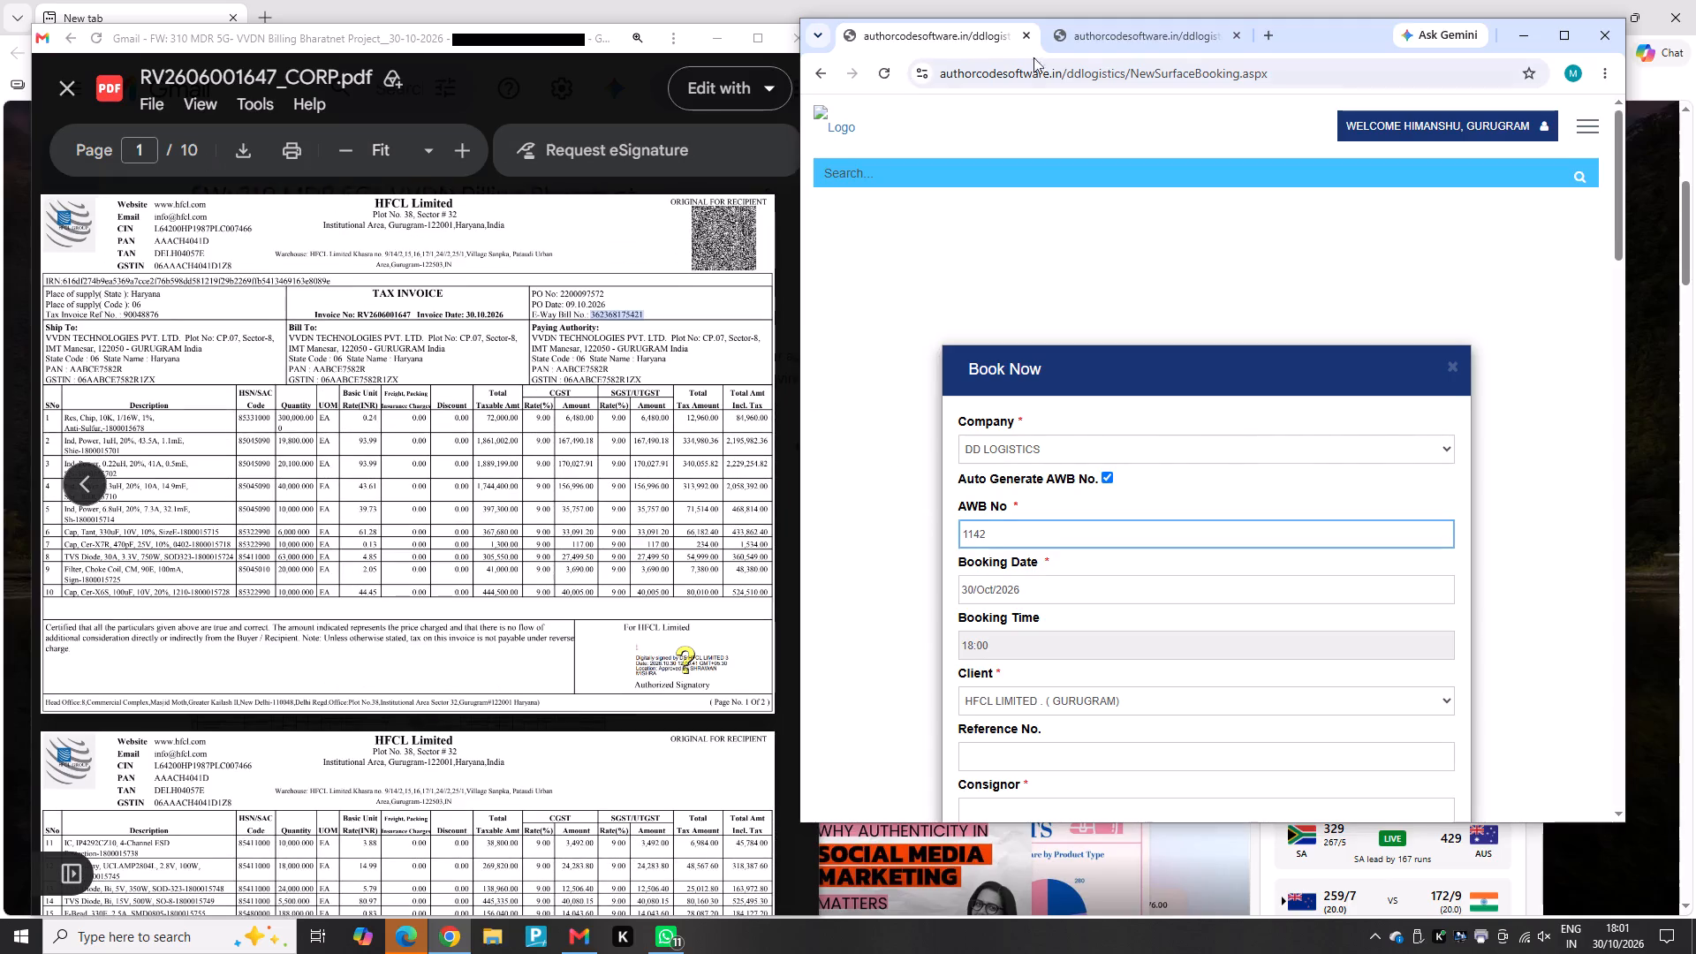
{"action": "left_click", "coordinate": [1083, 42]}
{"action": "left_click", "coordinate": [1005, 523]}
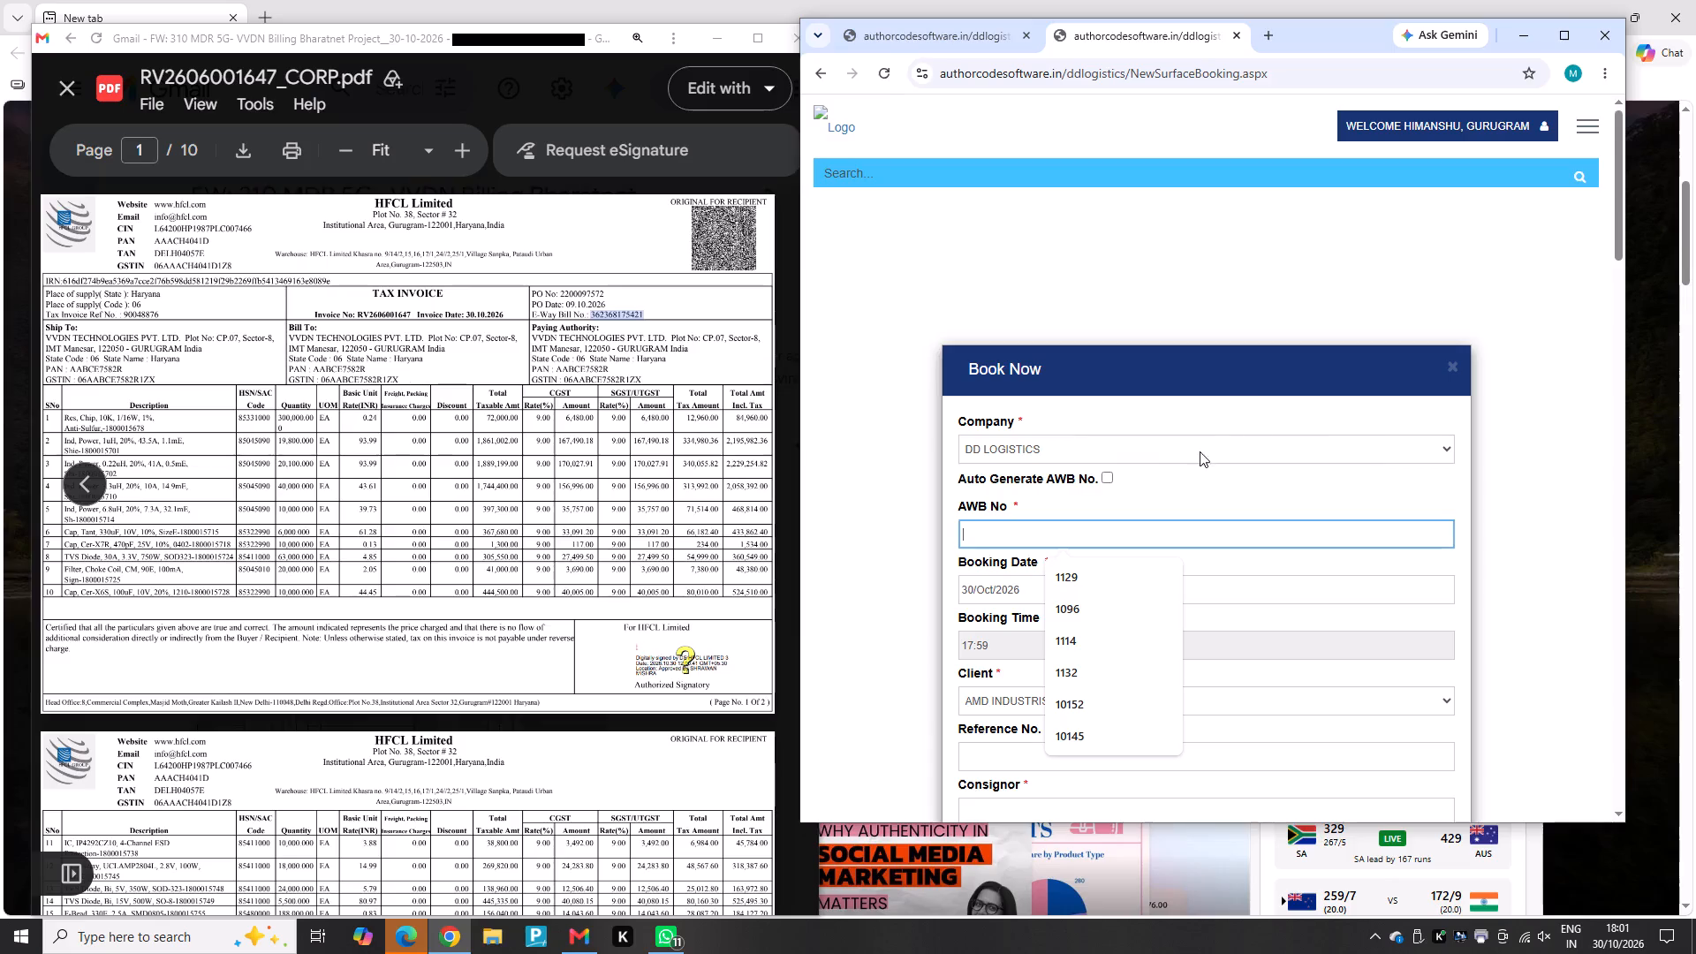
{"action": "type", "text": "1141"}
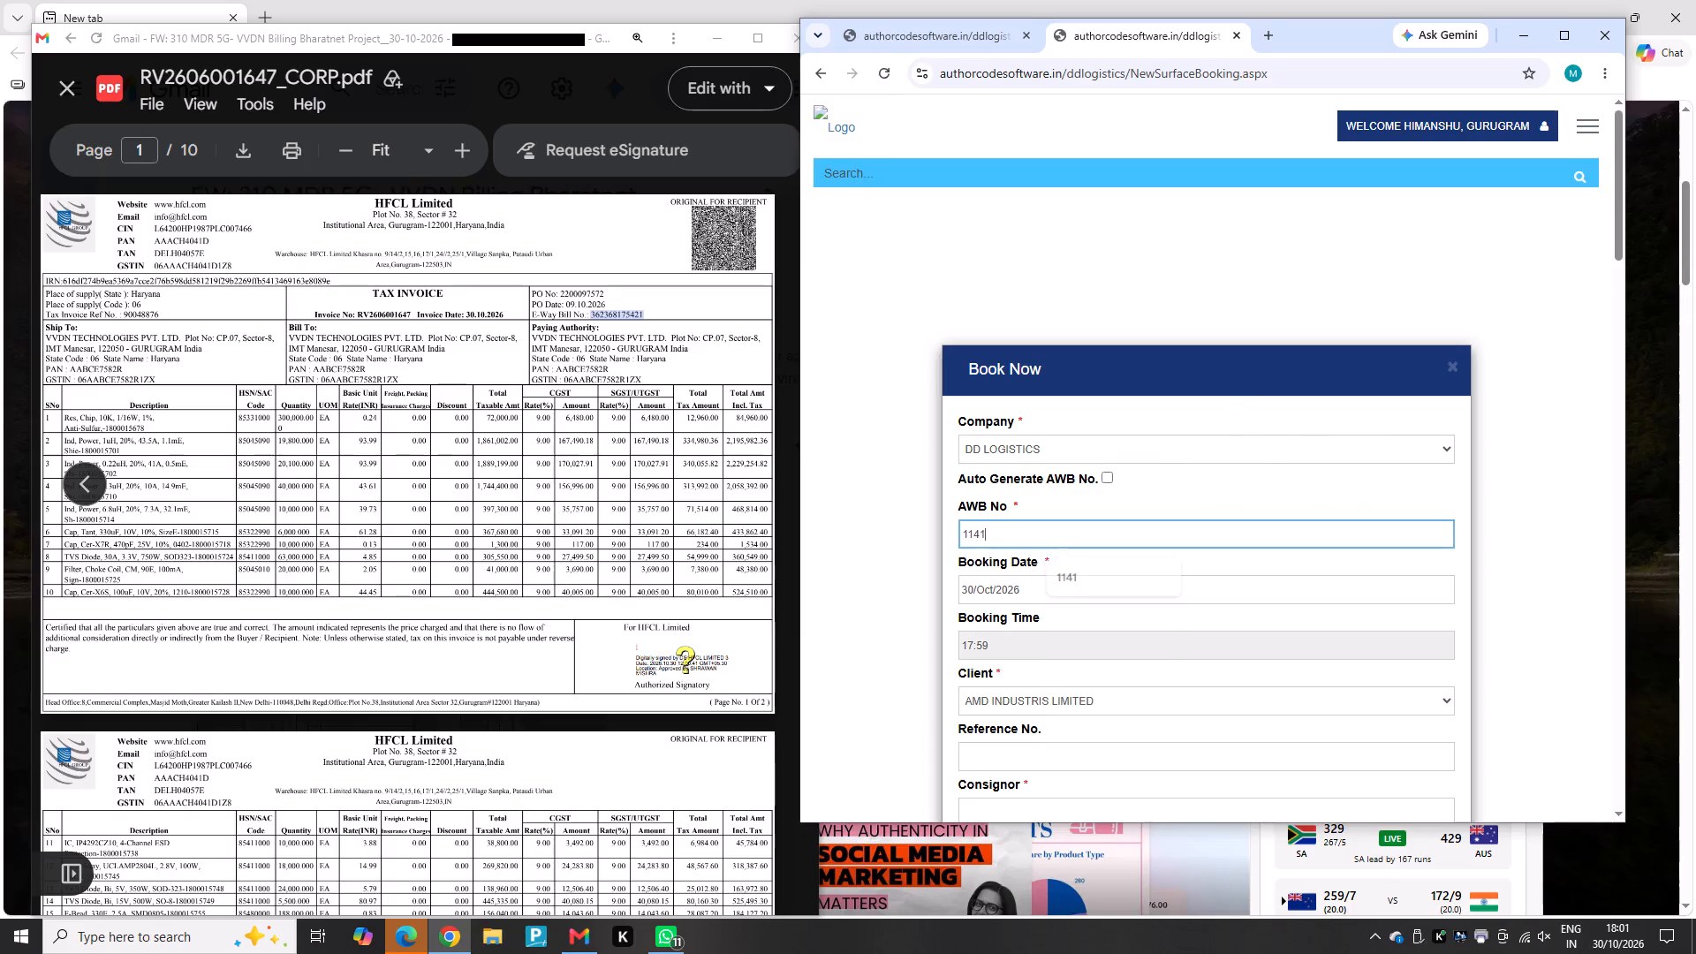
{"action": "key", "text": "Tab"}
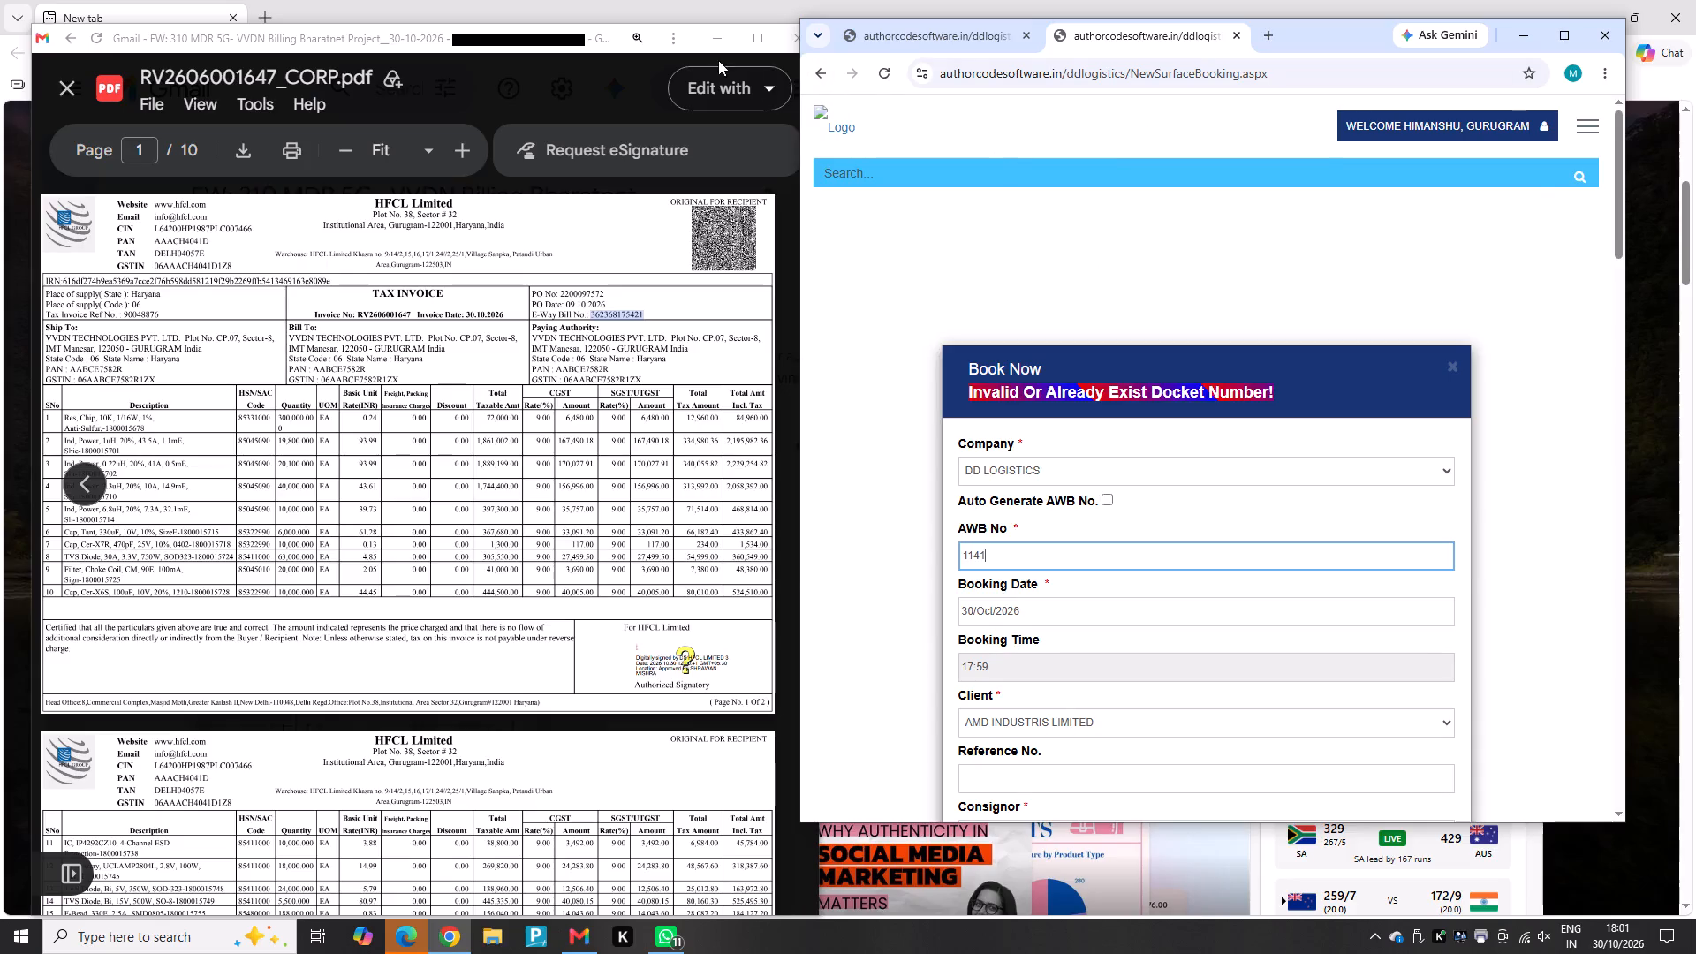
Return to the Edit Booking form from the second new surface booking page.
{"action": "left_click", "coordinate": [817, 76]}
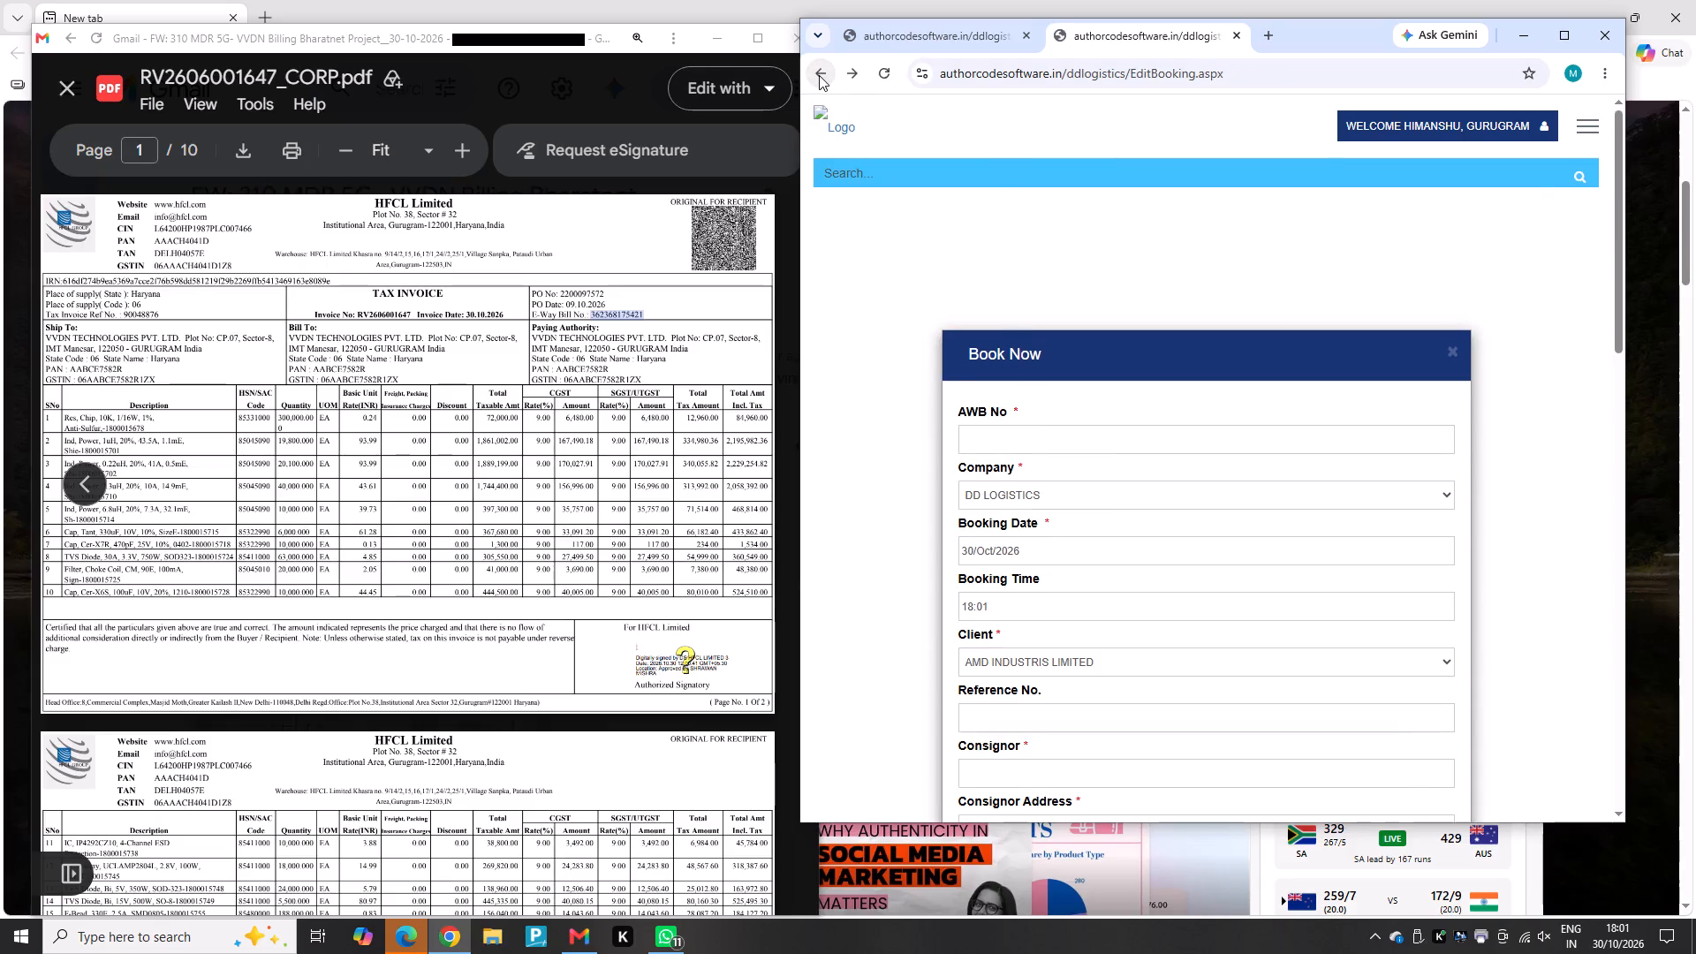
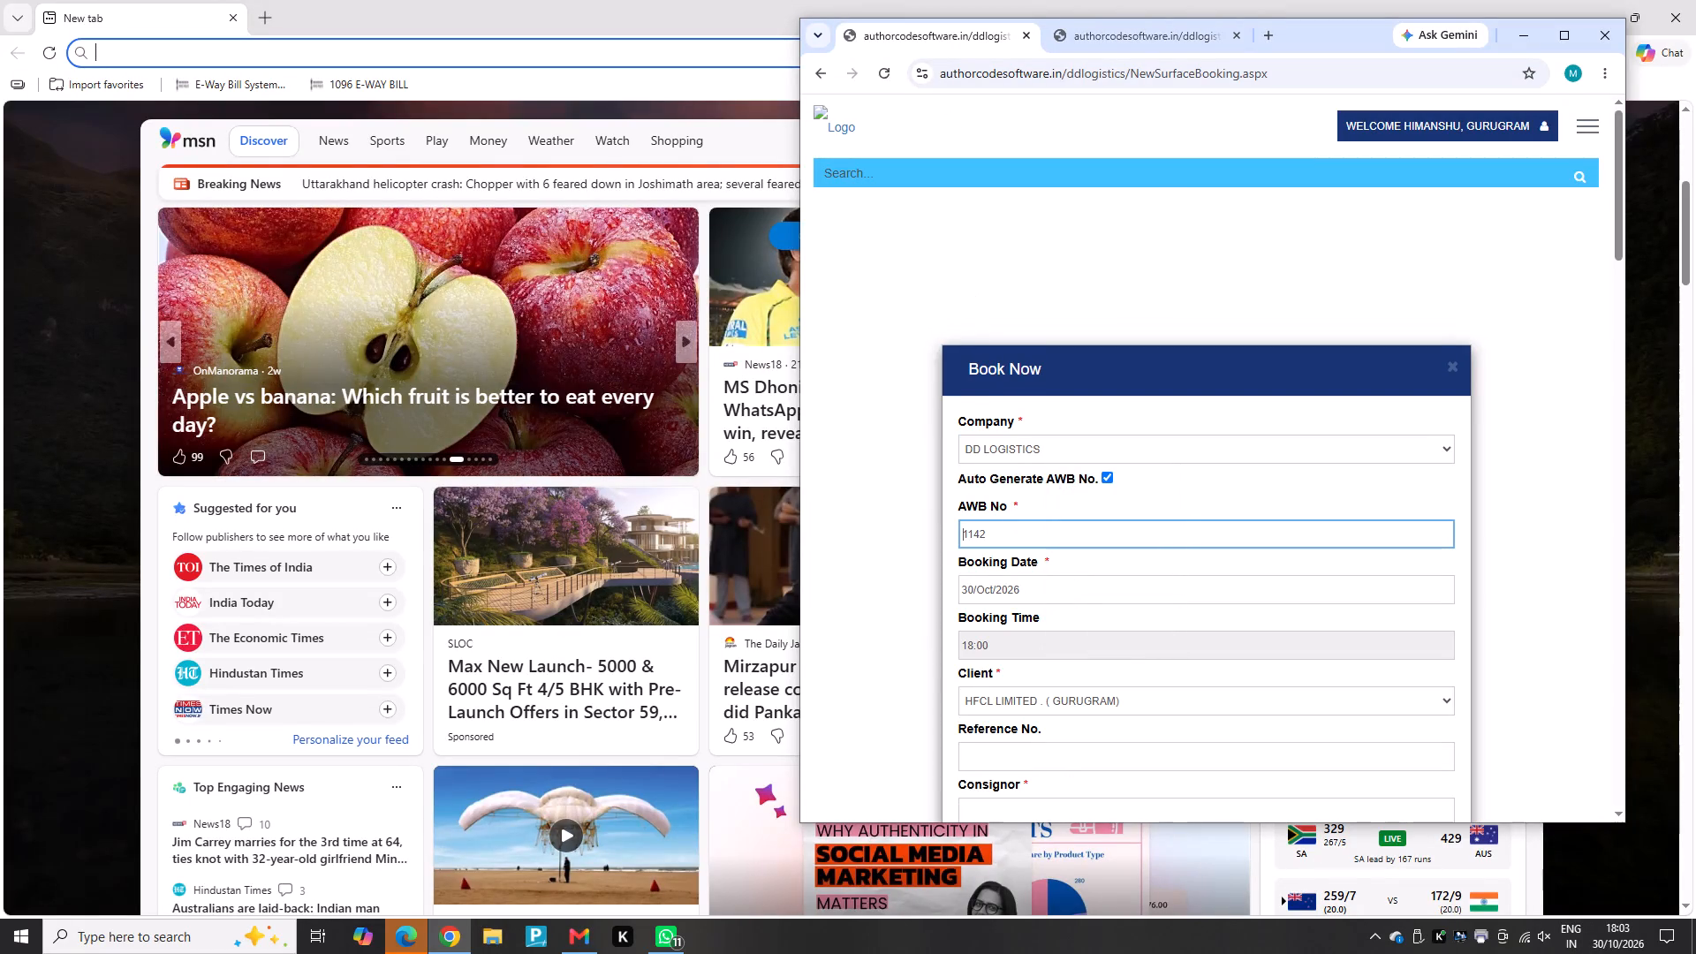
{"action": "left_click", "coordinate": [1007, 530]}
{"action": "key", "text": "BackSpace"}
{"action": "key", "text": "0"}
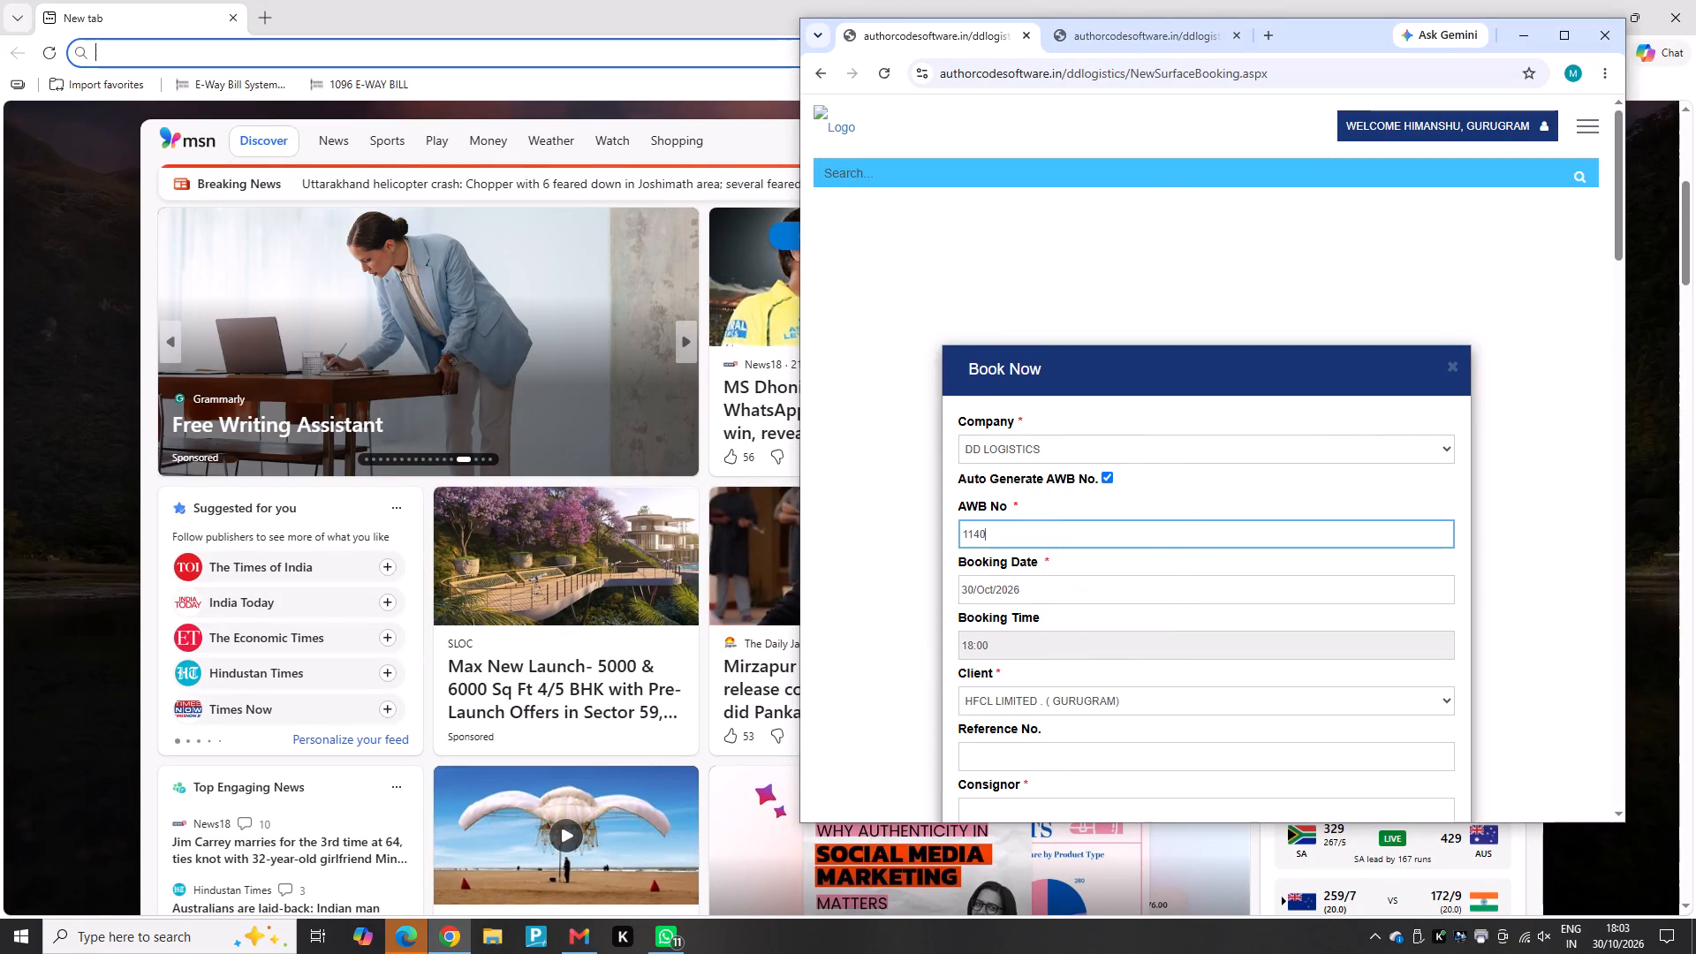
{"action": "left_click", "coordinate": [971, 535]}
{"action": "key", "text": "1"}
{"action": "left_click", "coordinate": [1170, 526]}
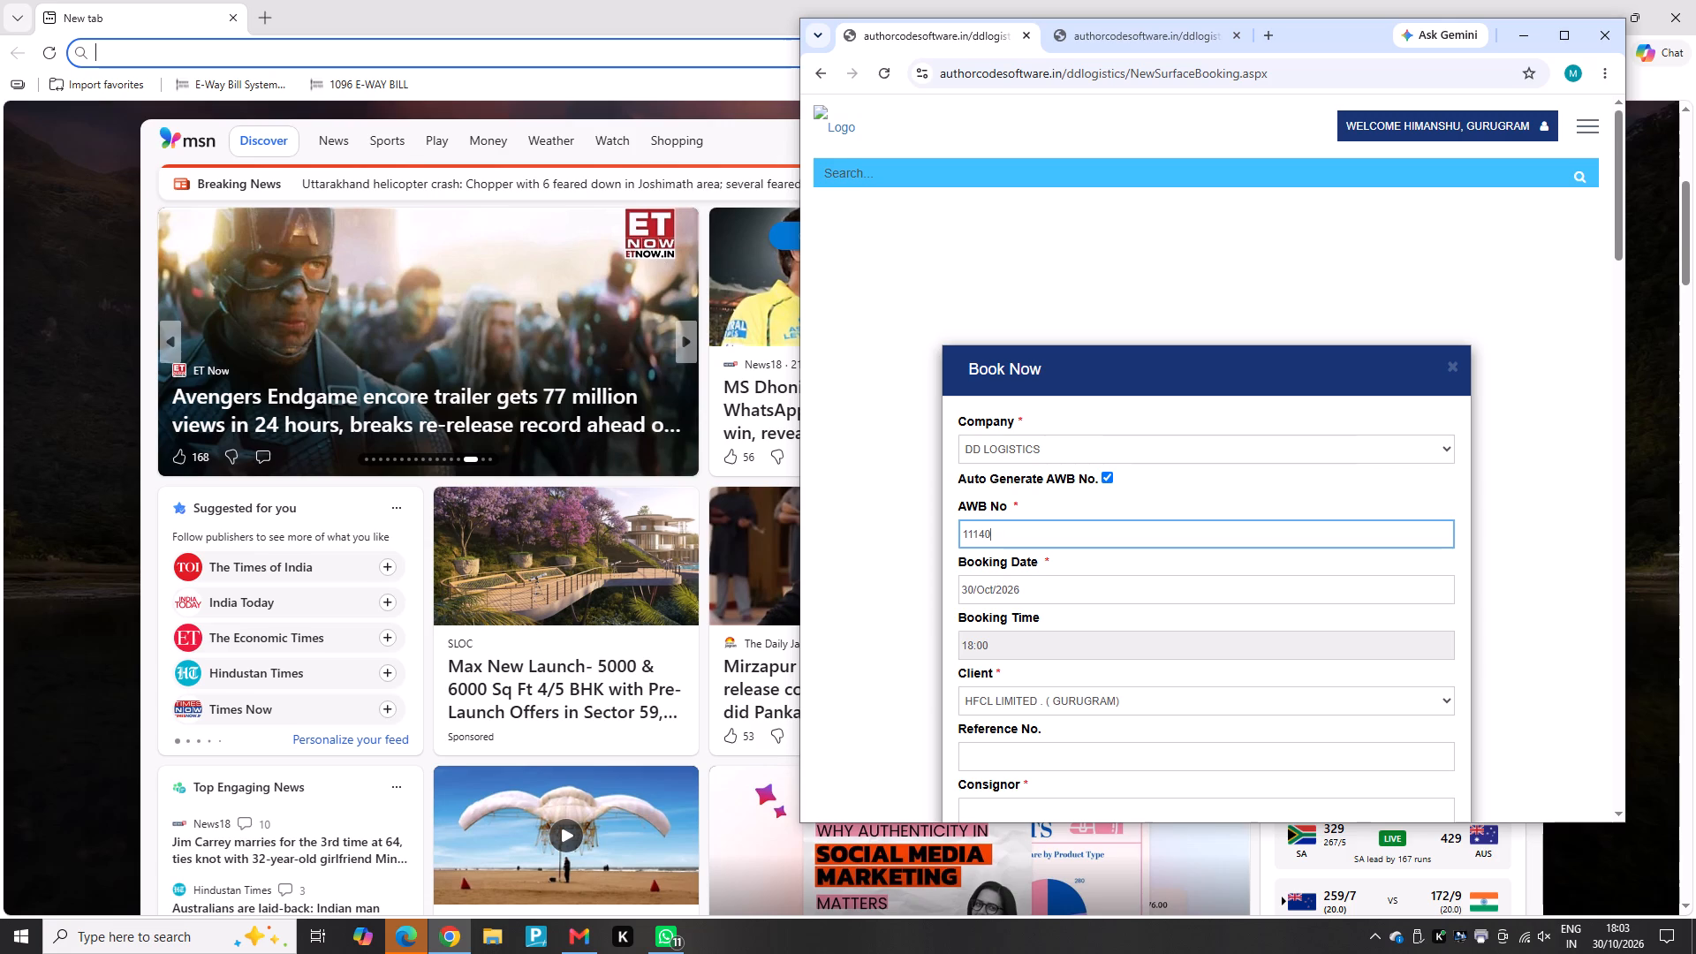
Set the booking date to 30-Oct-2026 and open the list of clients.
{"action": "key", "text": "Tab"}
{"action": "left_click", "coordinate": [1124, 776]}
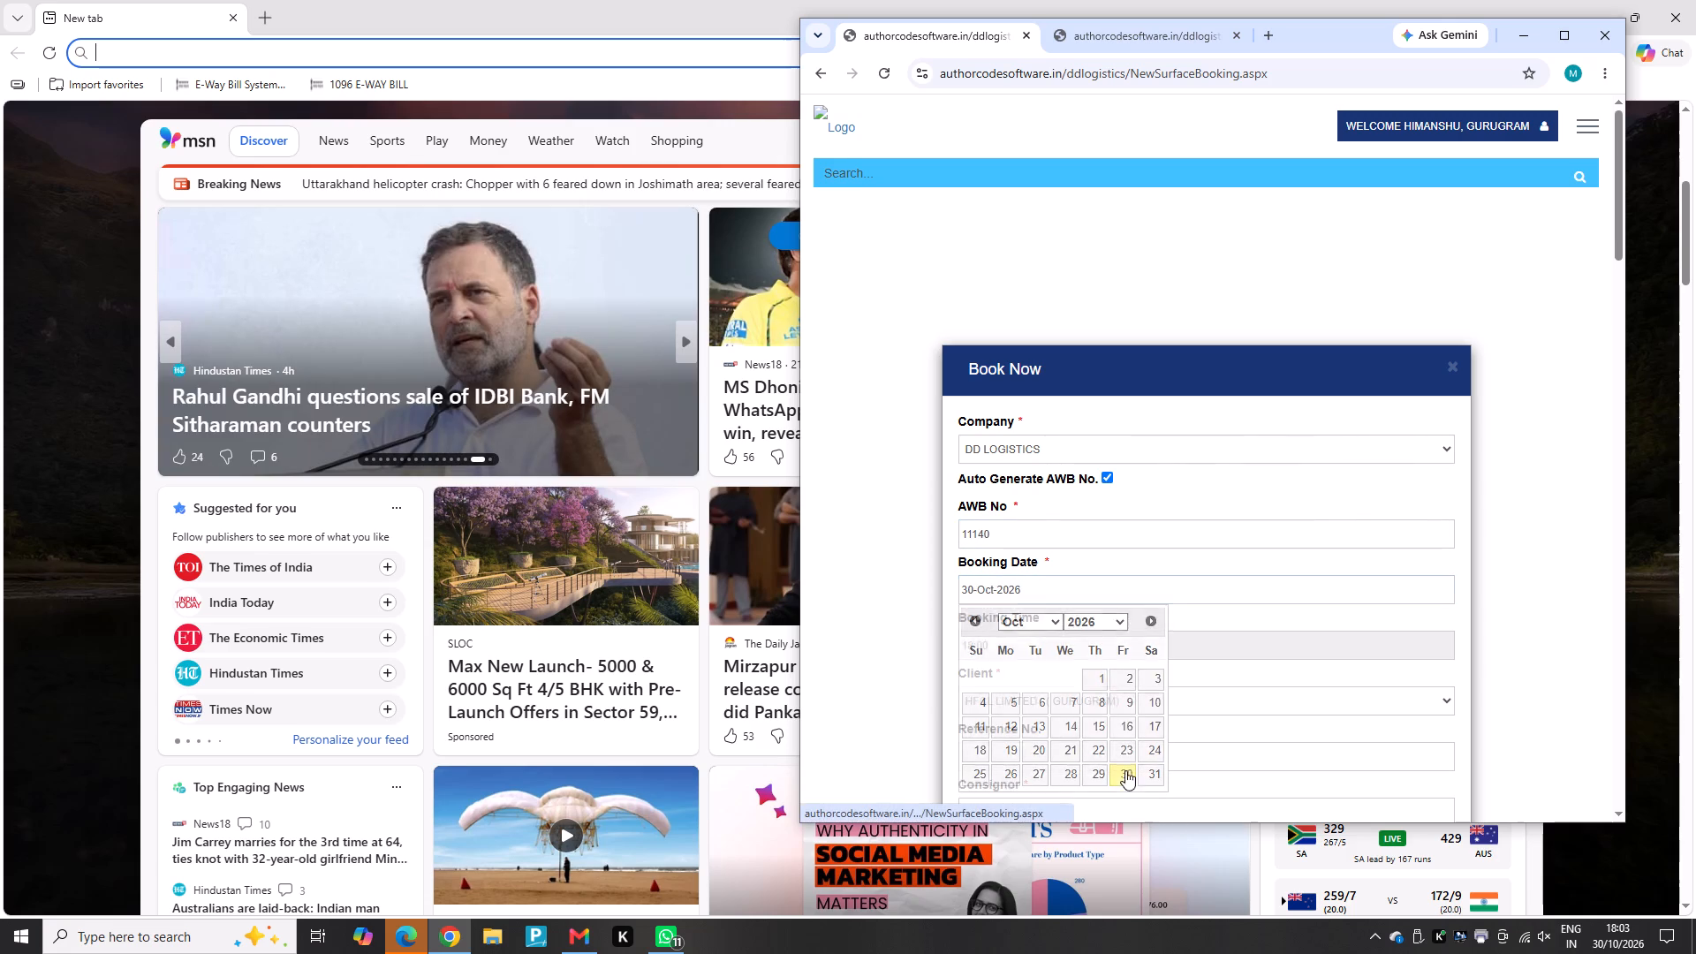
{"action": "key", "text": "Tab"}
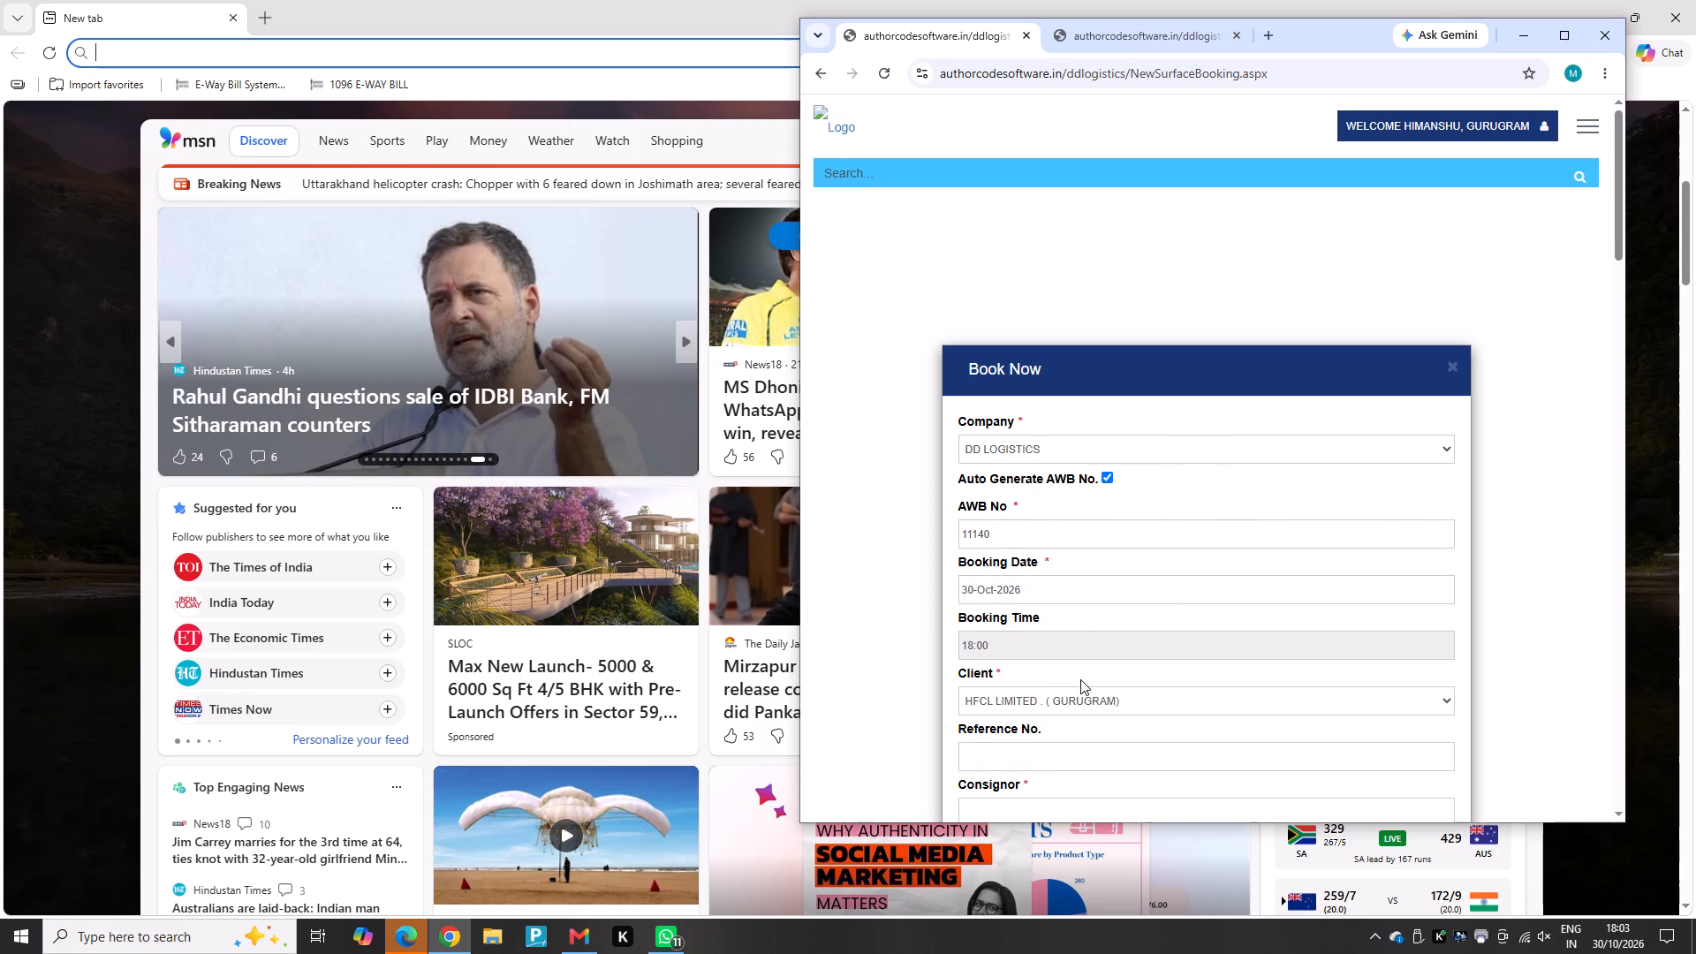
{"action": "left_click", "coordinate": [1074, 695]}
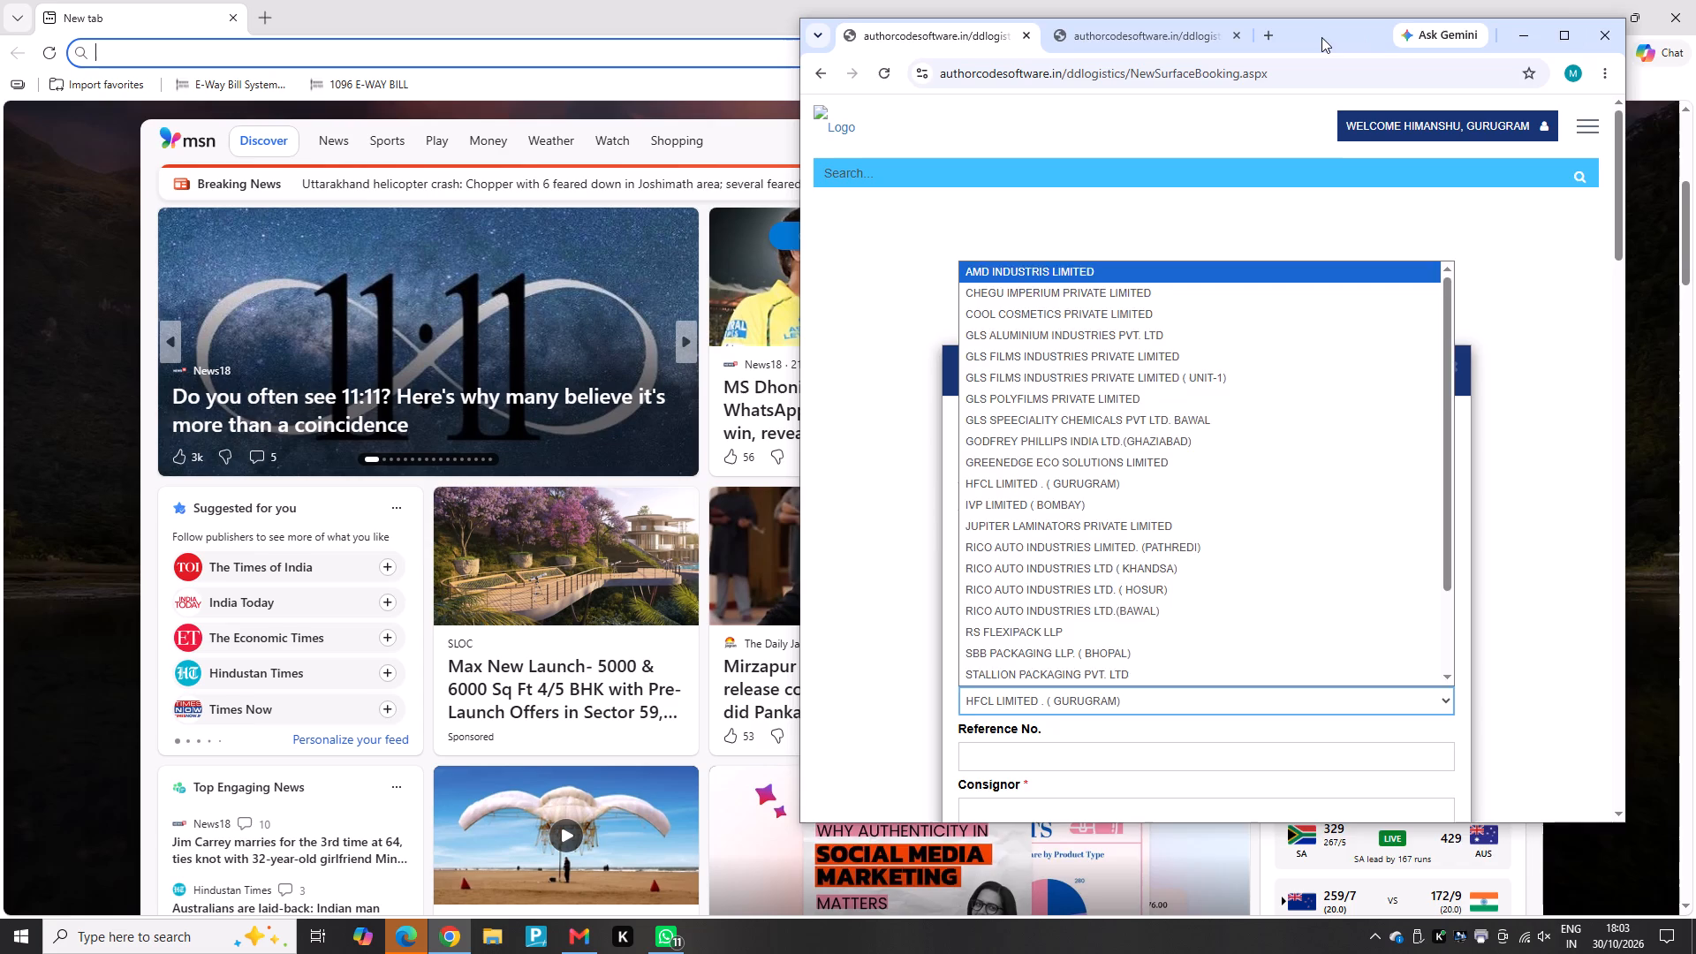
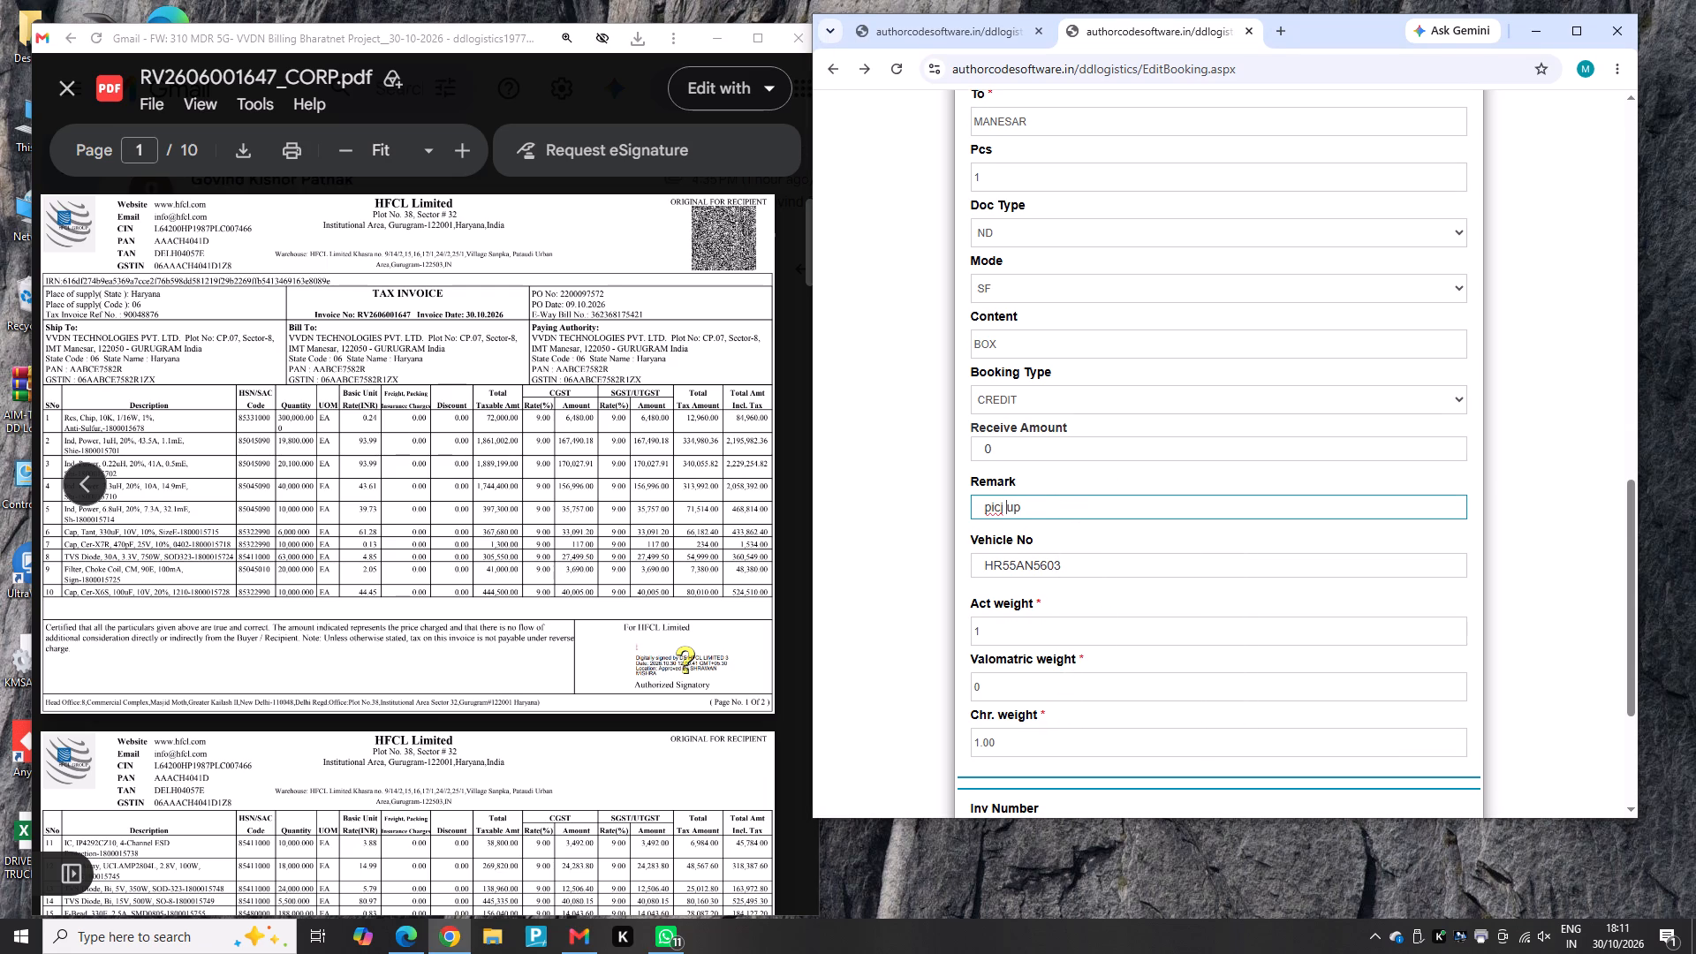
Correct the spelling of the booking's remark to read pick up.
{"action": "key", "text": "Left"}
{"action": "key", "text": "BackSpace"}
{"action": "key", "text": "k"}
{"action": "left_click", "coordinate": [1094, 519]}
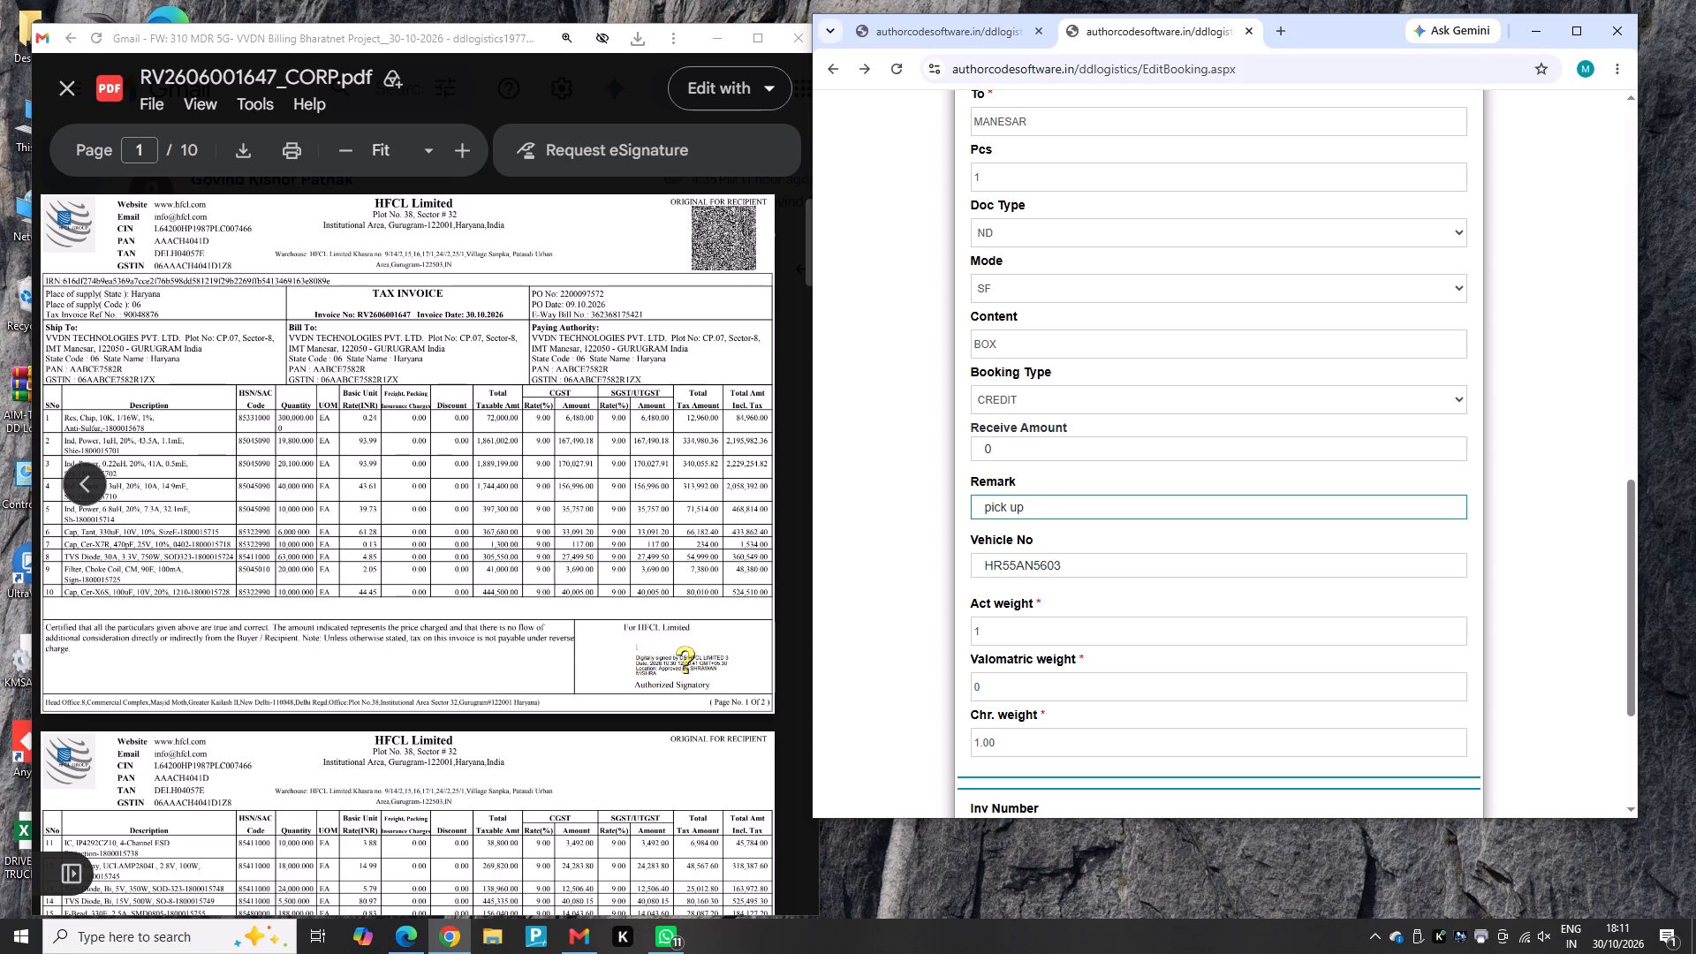
{"action": "left_click", "coordinate": [1078, 560]}
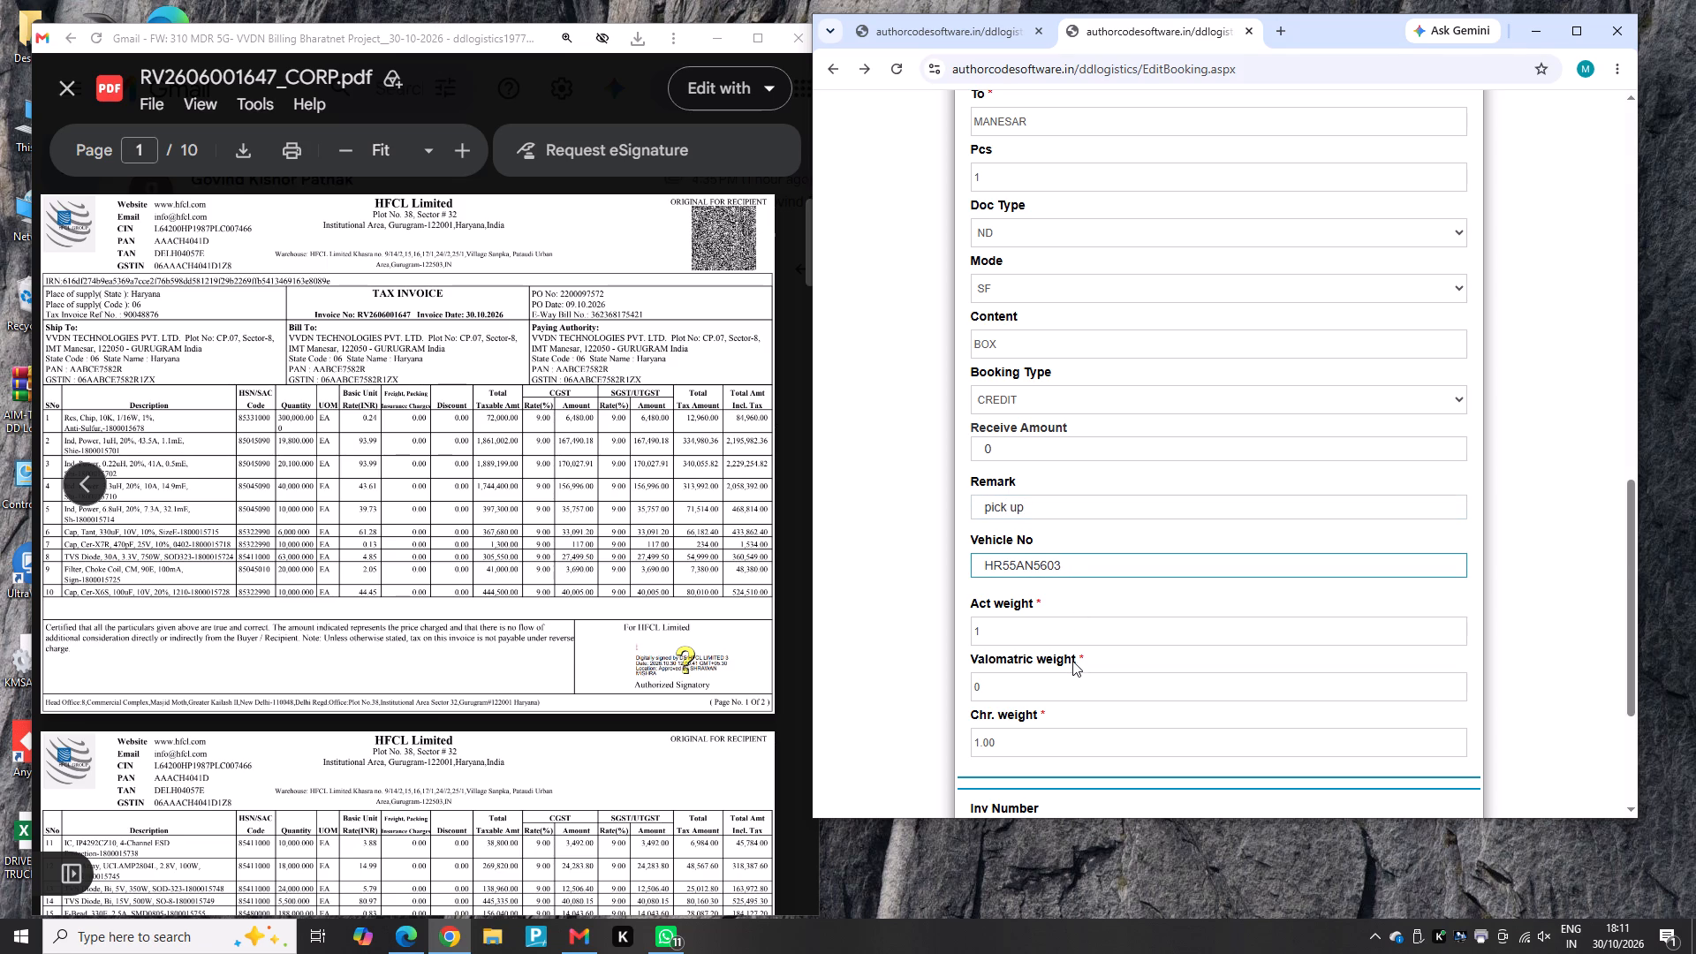
{"action": "scroll", "coordinate": [1072, 664], "scroll_direction": "down", "scroll_amount": 3}
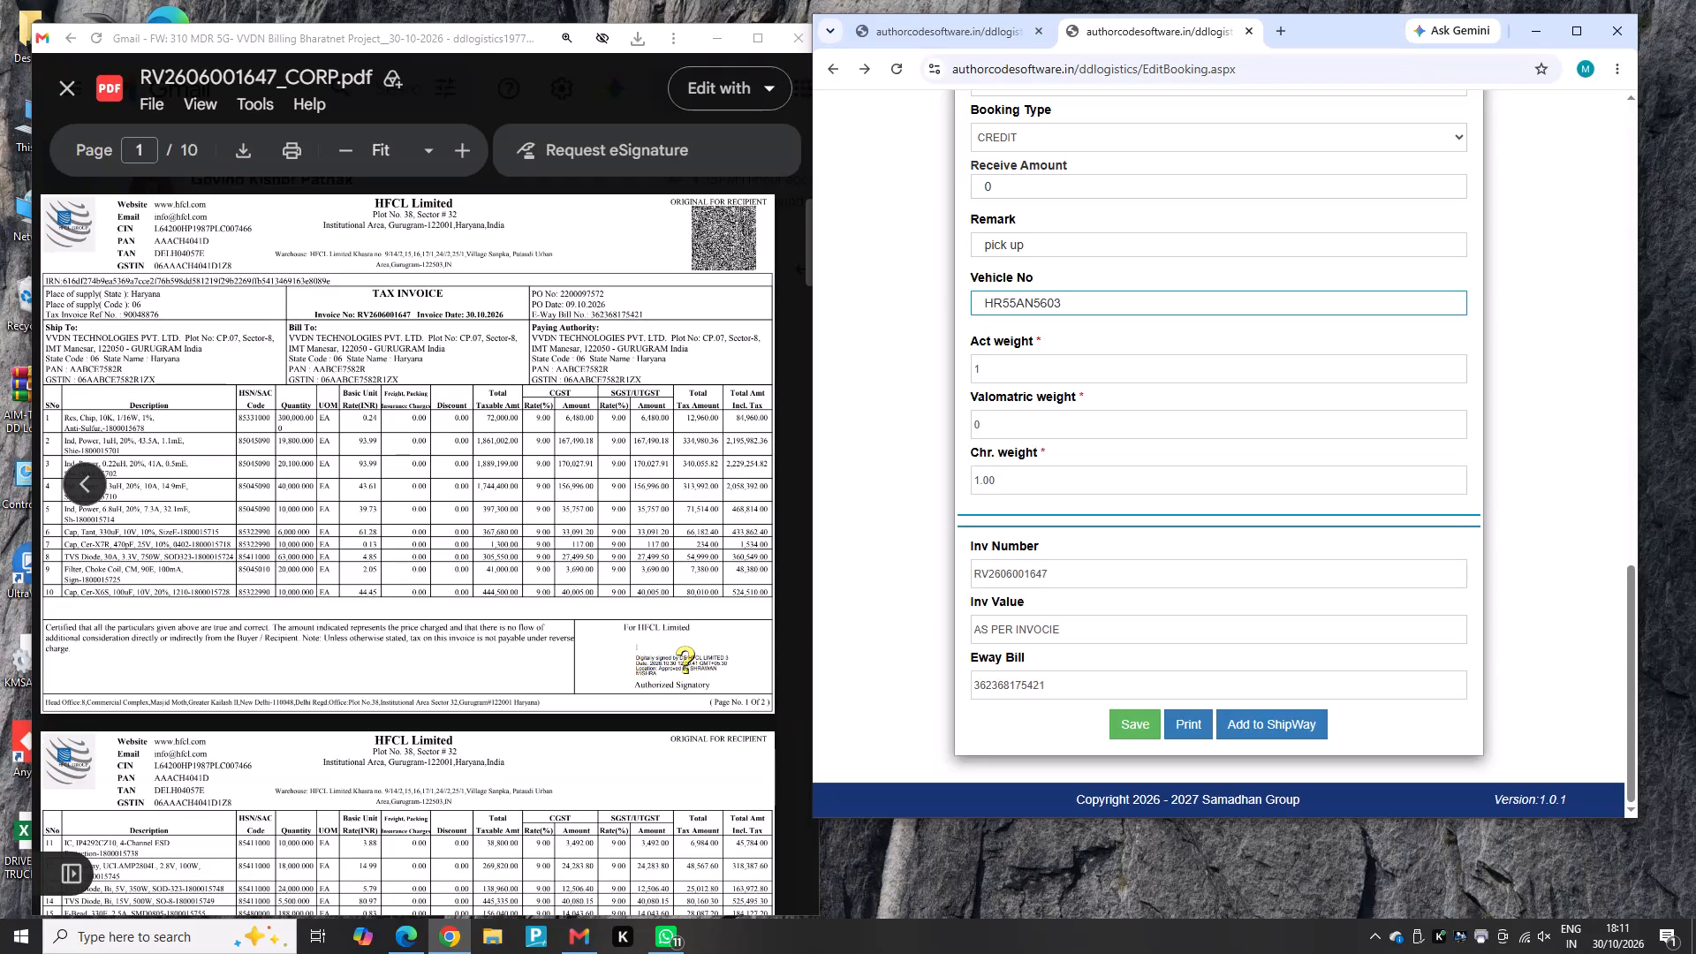
{"action": "left_click_drag", "start_coordinate": [1045, 302], "coordinate": [1043, 303]}
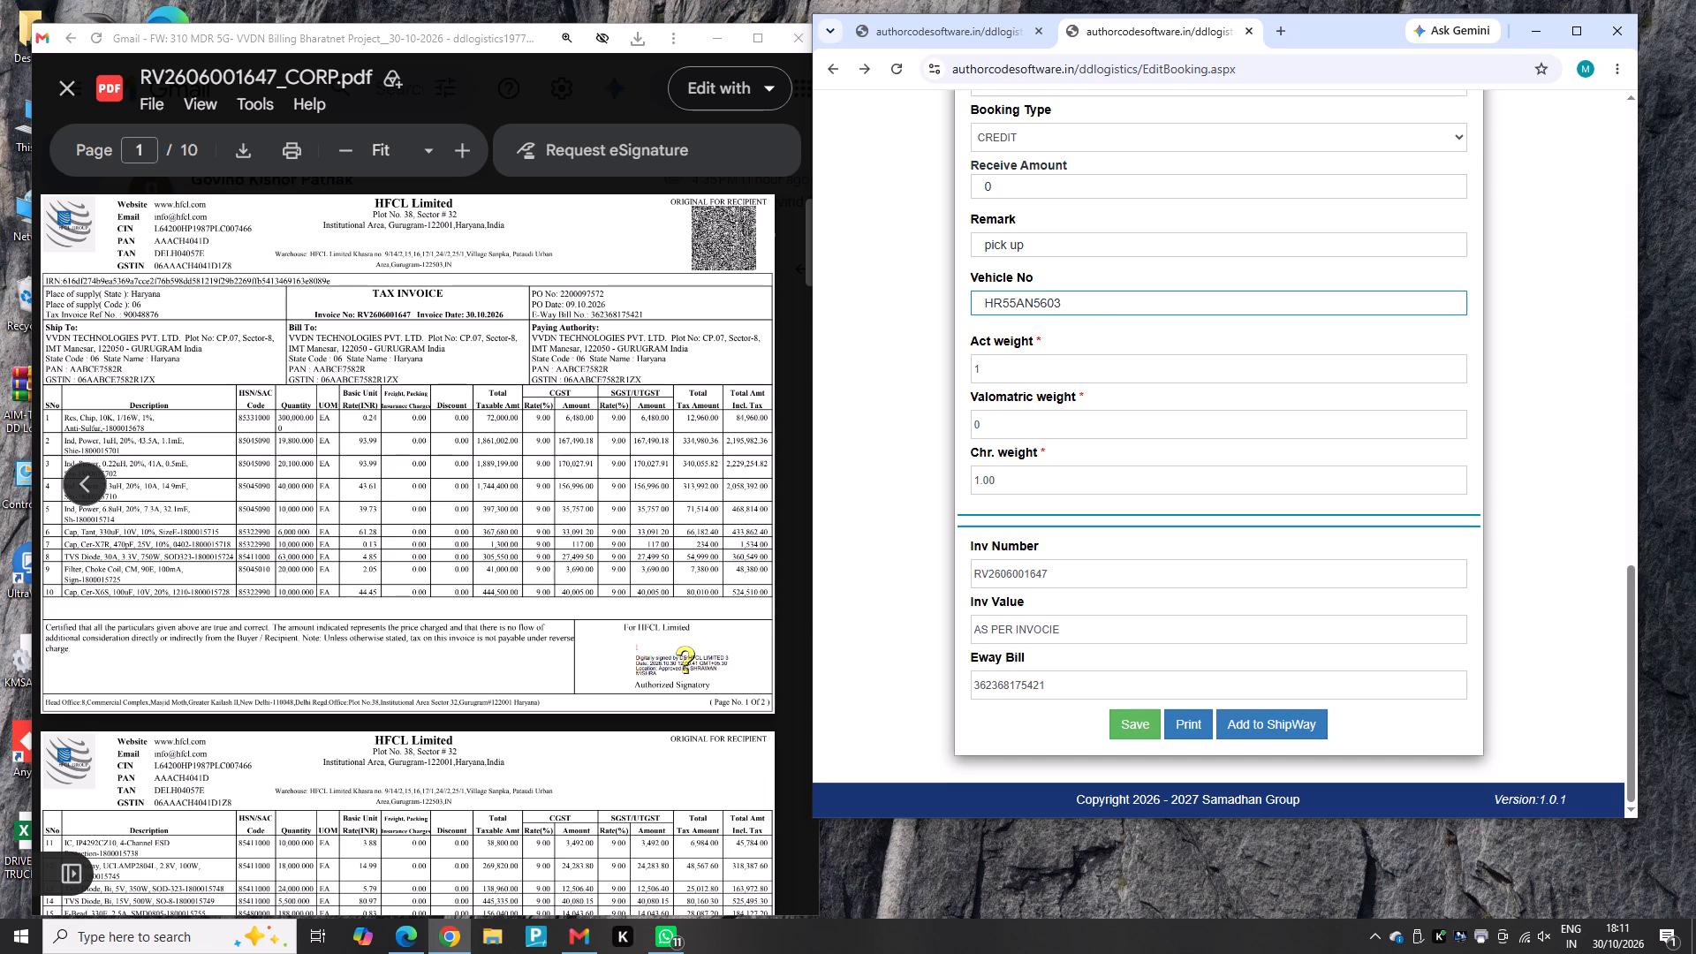
{"action": "left_click_drag", "start_coordinate": [1043, 303], "coordinate": [1016, 308]}
{"action": "left_click", "coordinate": [1080, 301]}
{"action": "left_click_drag", "start_coordinate": [1080, 301], "coordinate": [961, 306]}
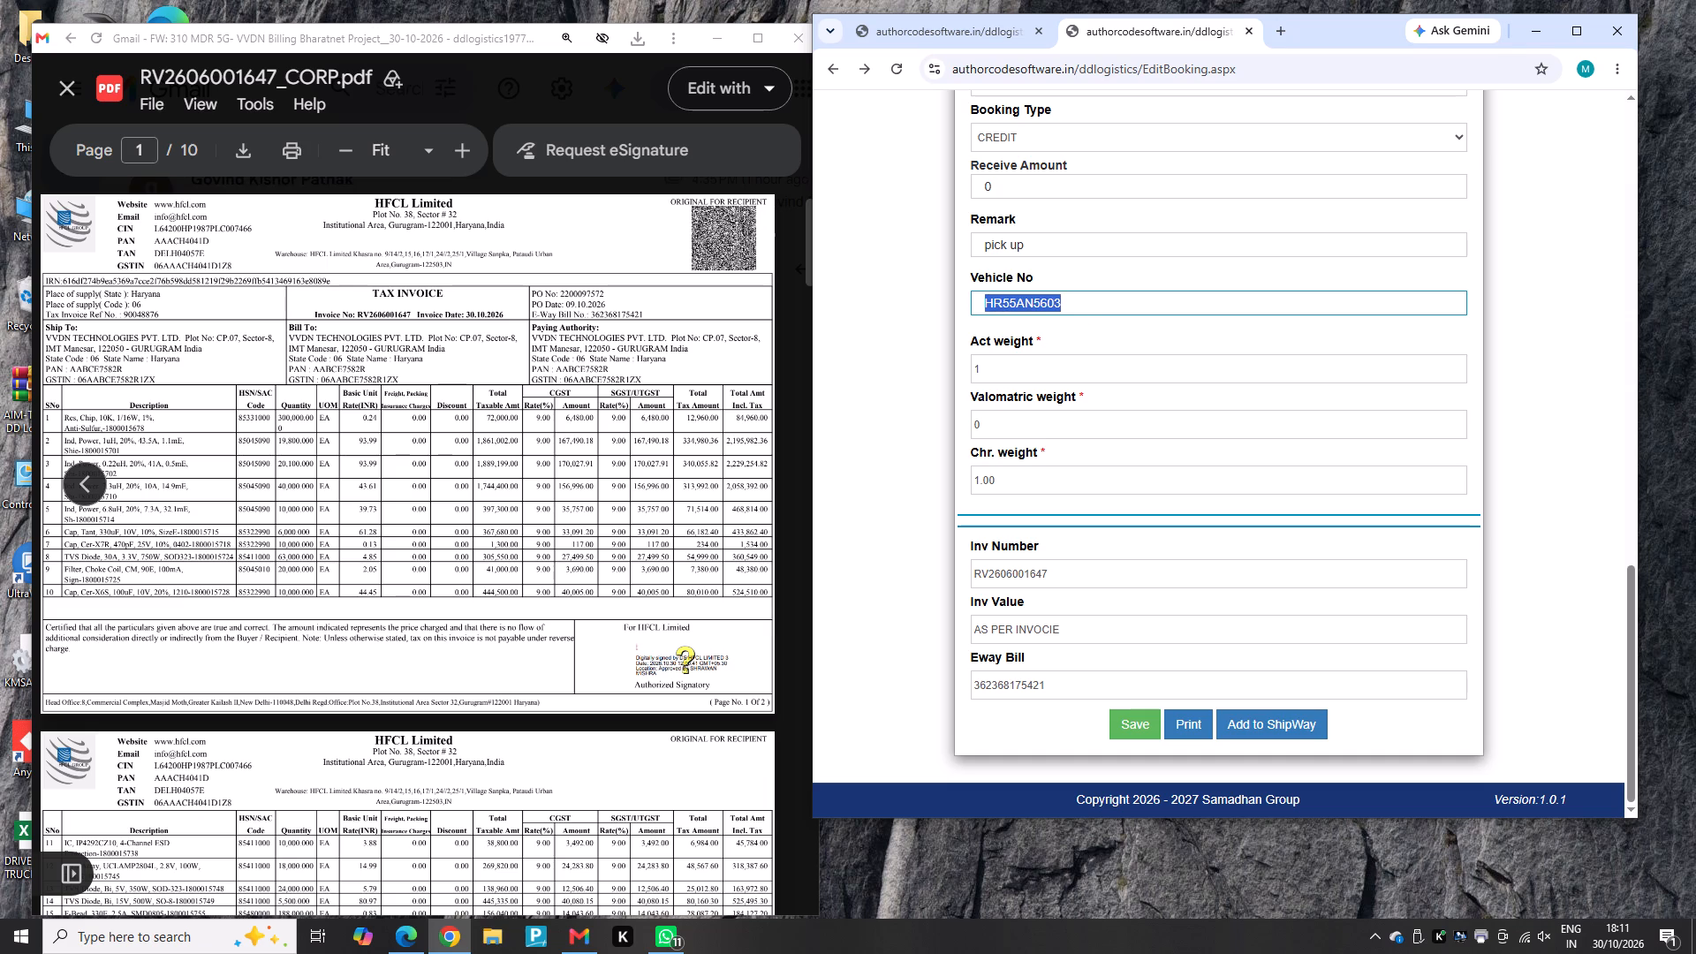
{"action": "key", "text": "h"}
{"action": "key", "text": "r"}
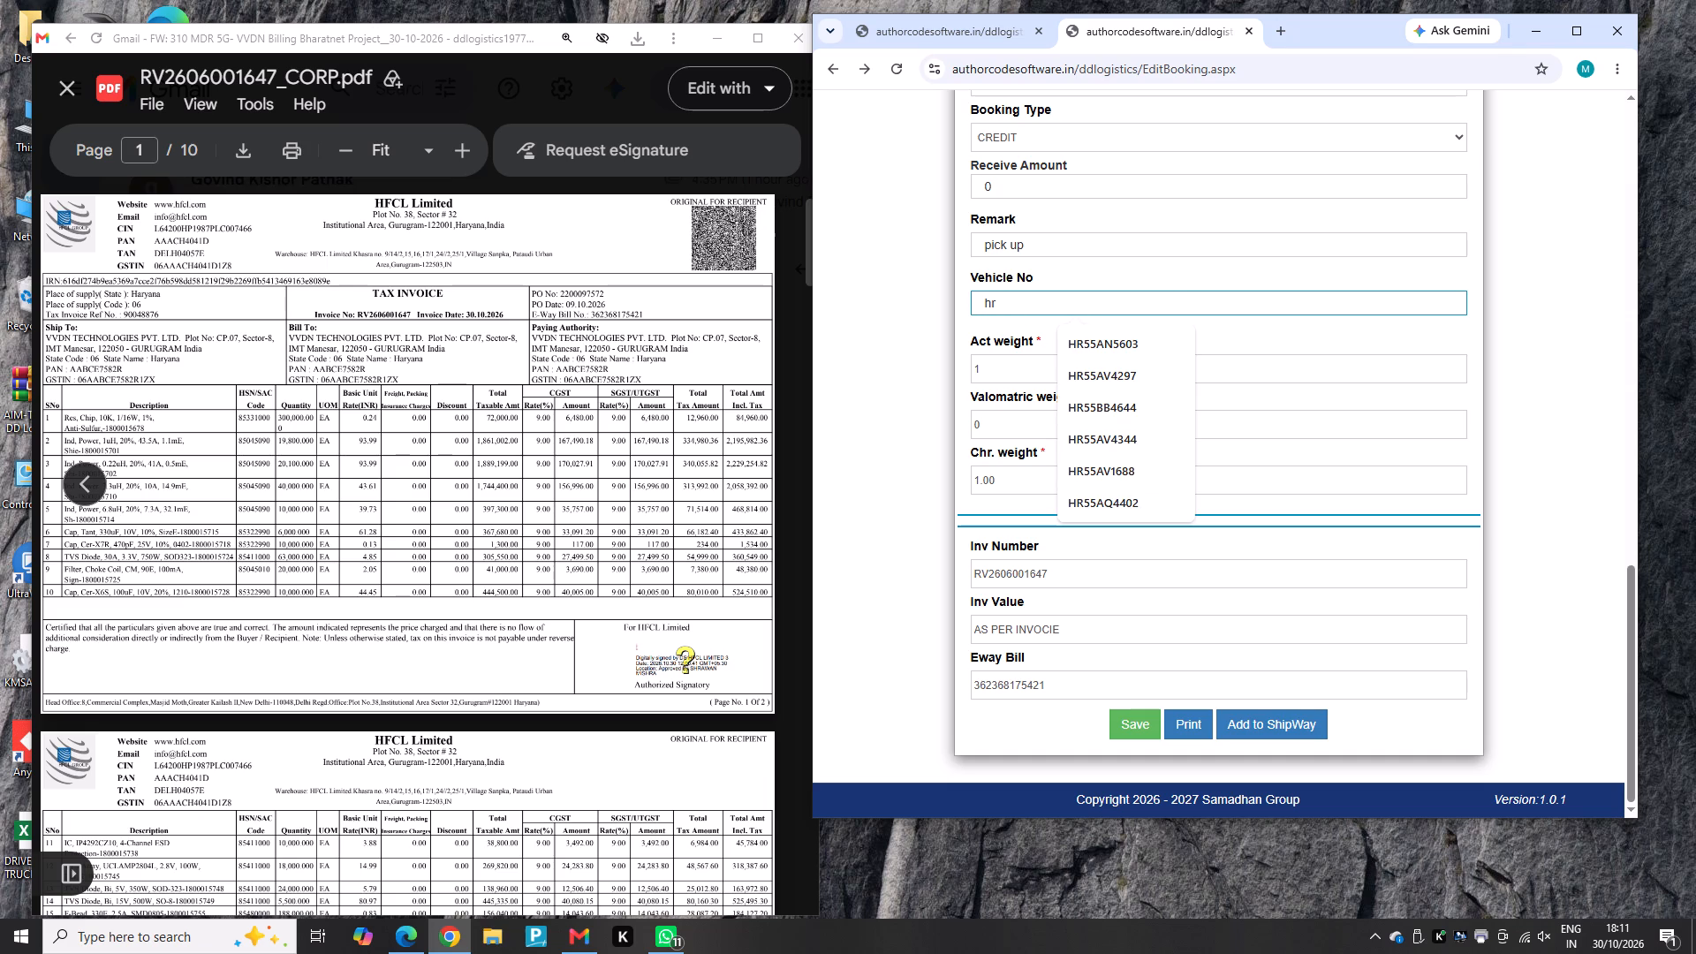
{"action": "key", "text": "BackSpace"}
{"action": "key", "text": "BackSpace"}
{"action": "key", "text": "BackSpace"}
{"action": "key", "text": "BackSpace"}
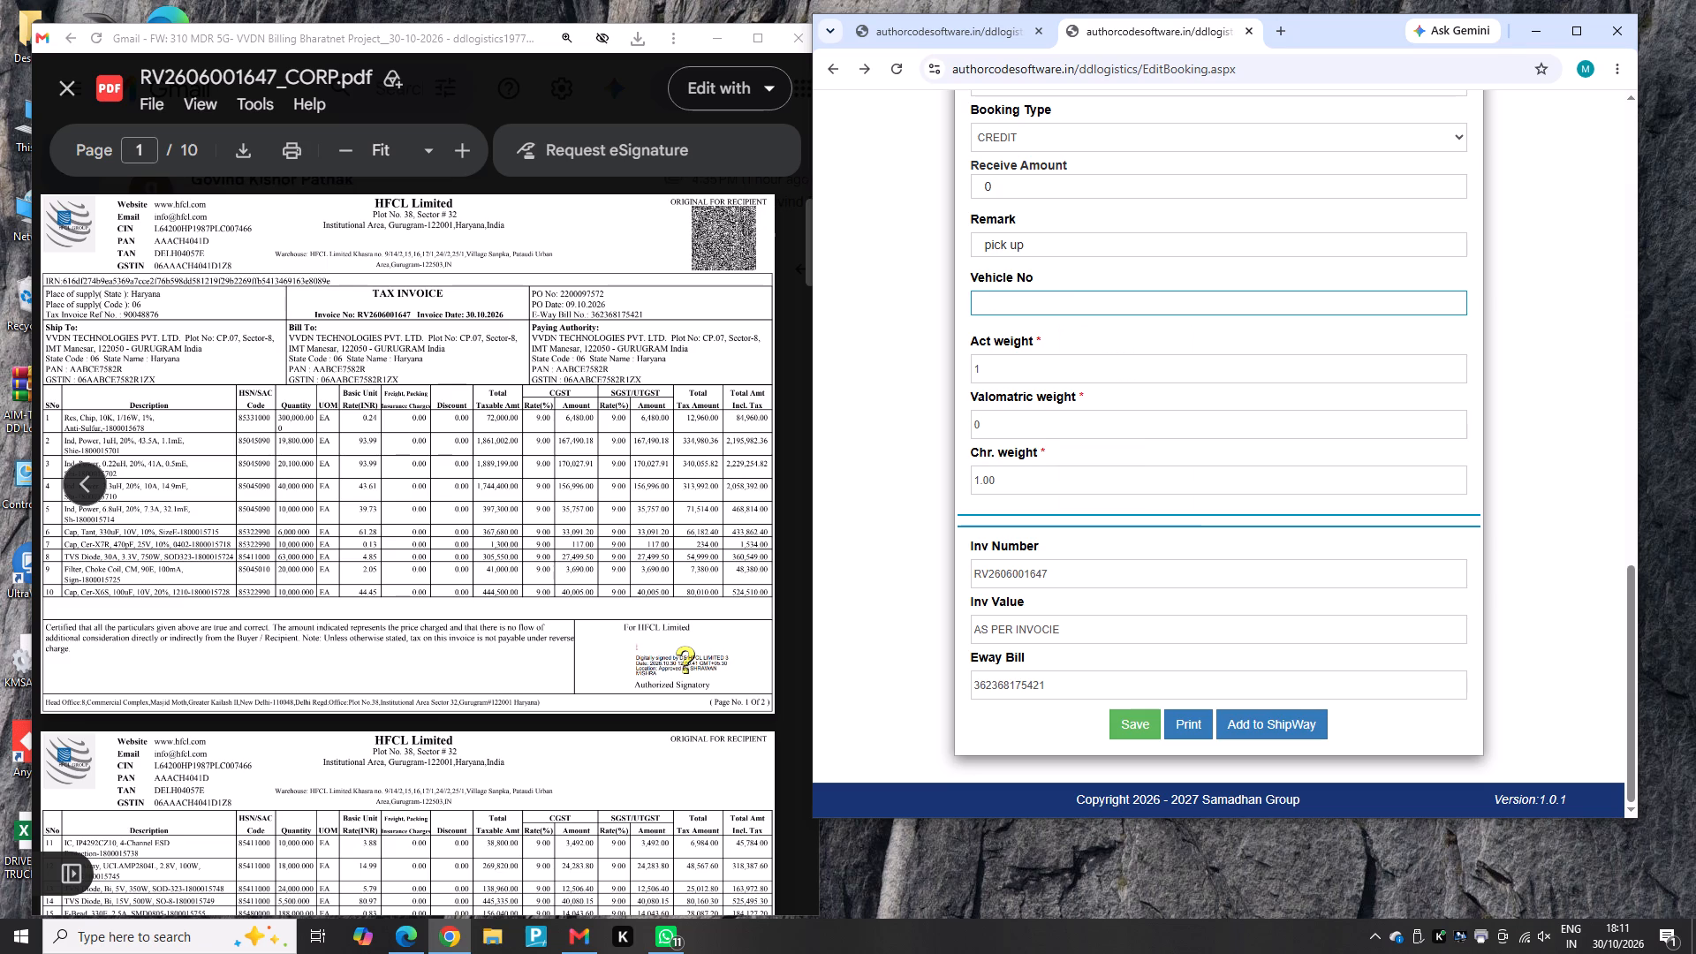
{"action": "type", "text": "HR"}
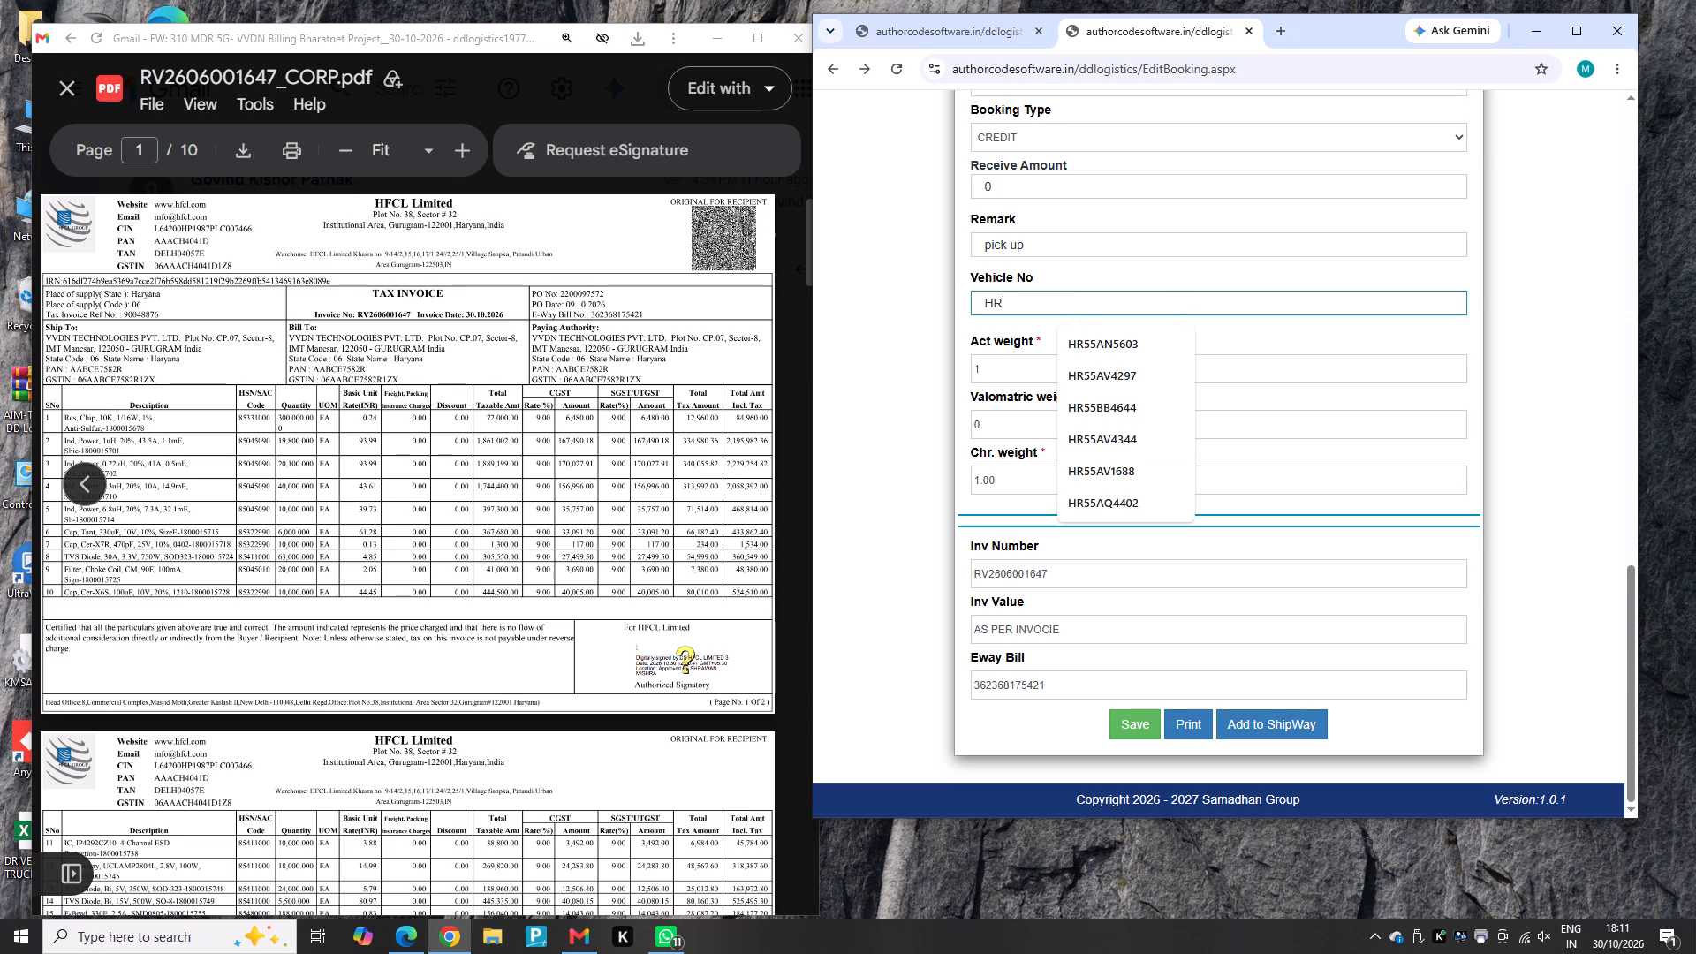
{"action": "key", "text": "Down"}
{"action": "key", "text": "Down"}
{"action": "key", "text": "Down"}
{"action": "key", "text": "Down"}
{"action": "key", "text": "Down"}
{"action": "key", "text": "Return"}
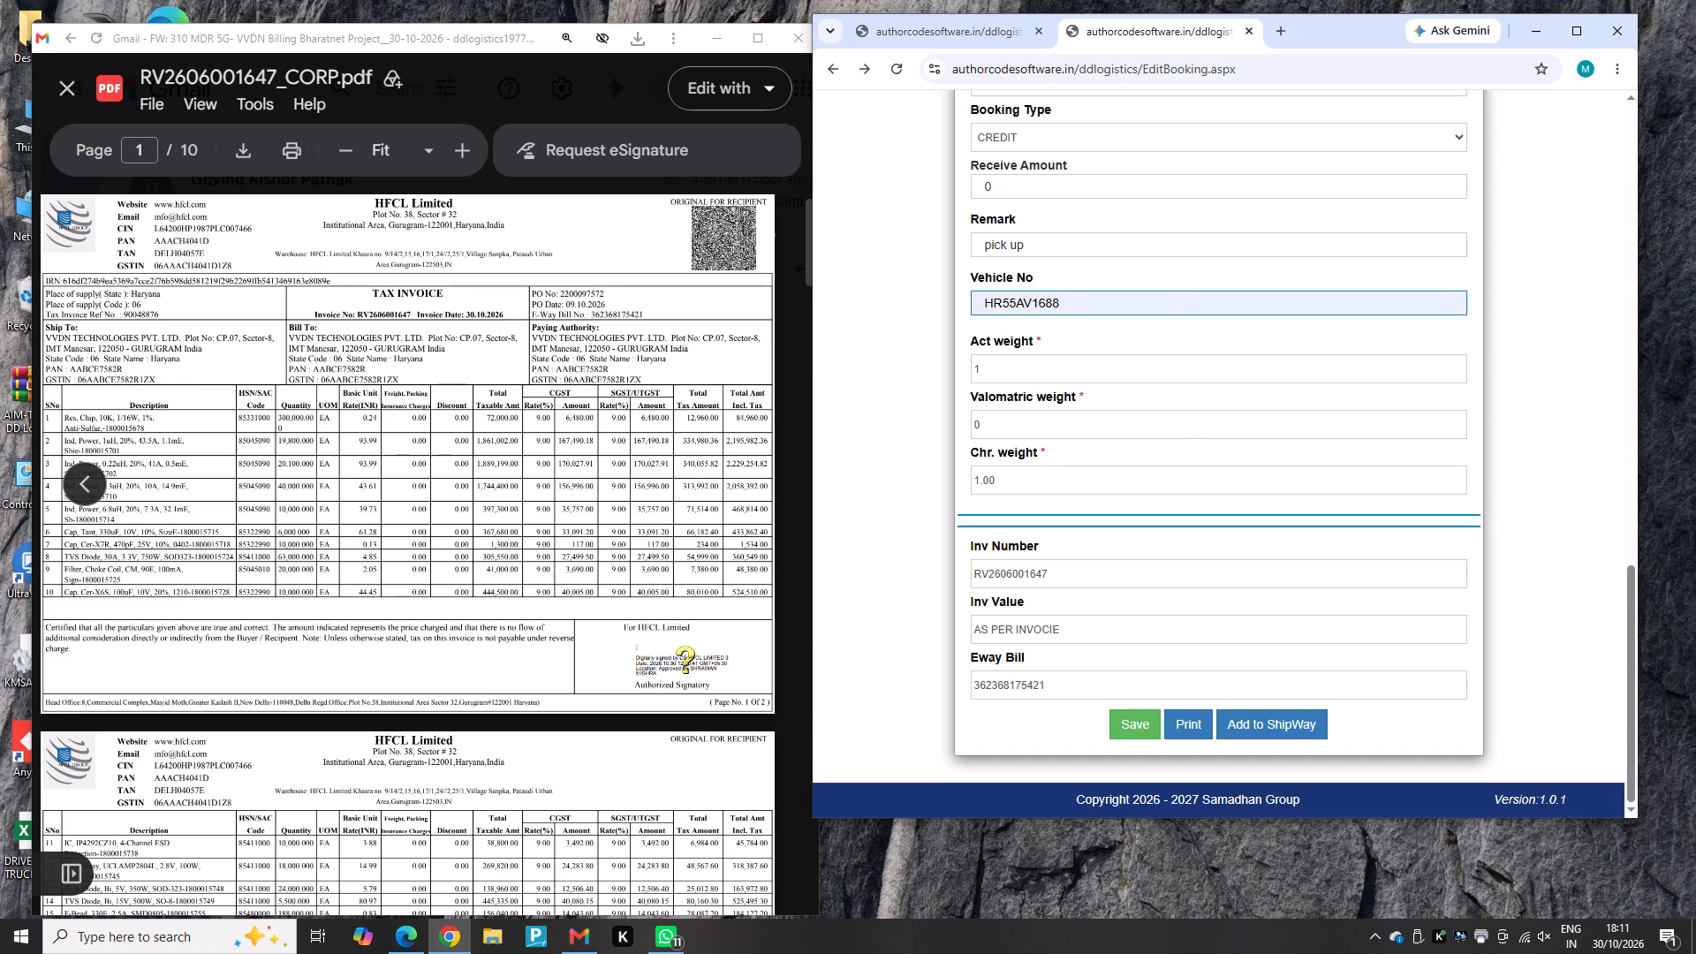
{"action": "scroll", "coordinate": [1092, 350], "scroll_direction": "down", "scroll_amount": 3}
{"action": "scroll", "coordinate": [1068, 534], "scroll_direction": "up", "scroll_amount": 1}
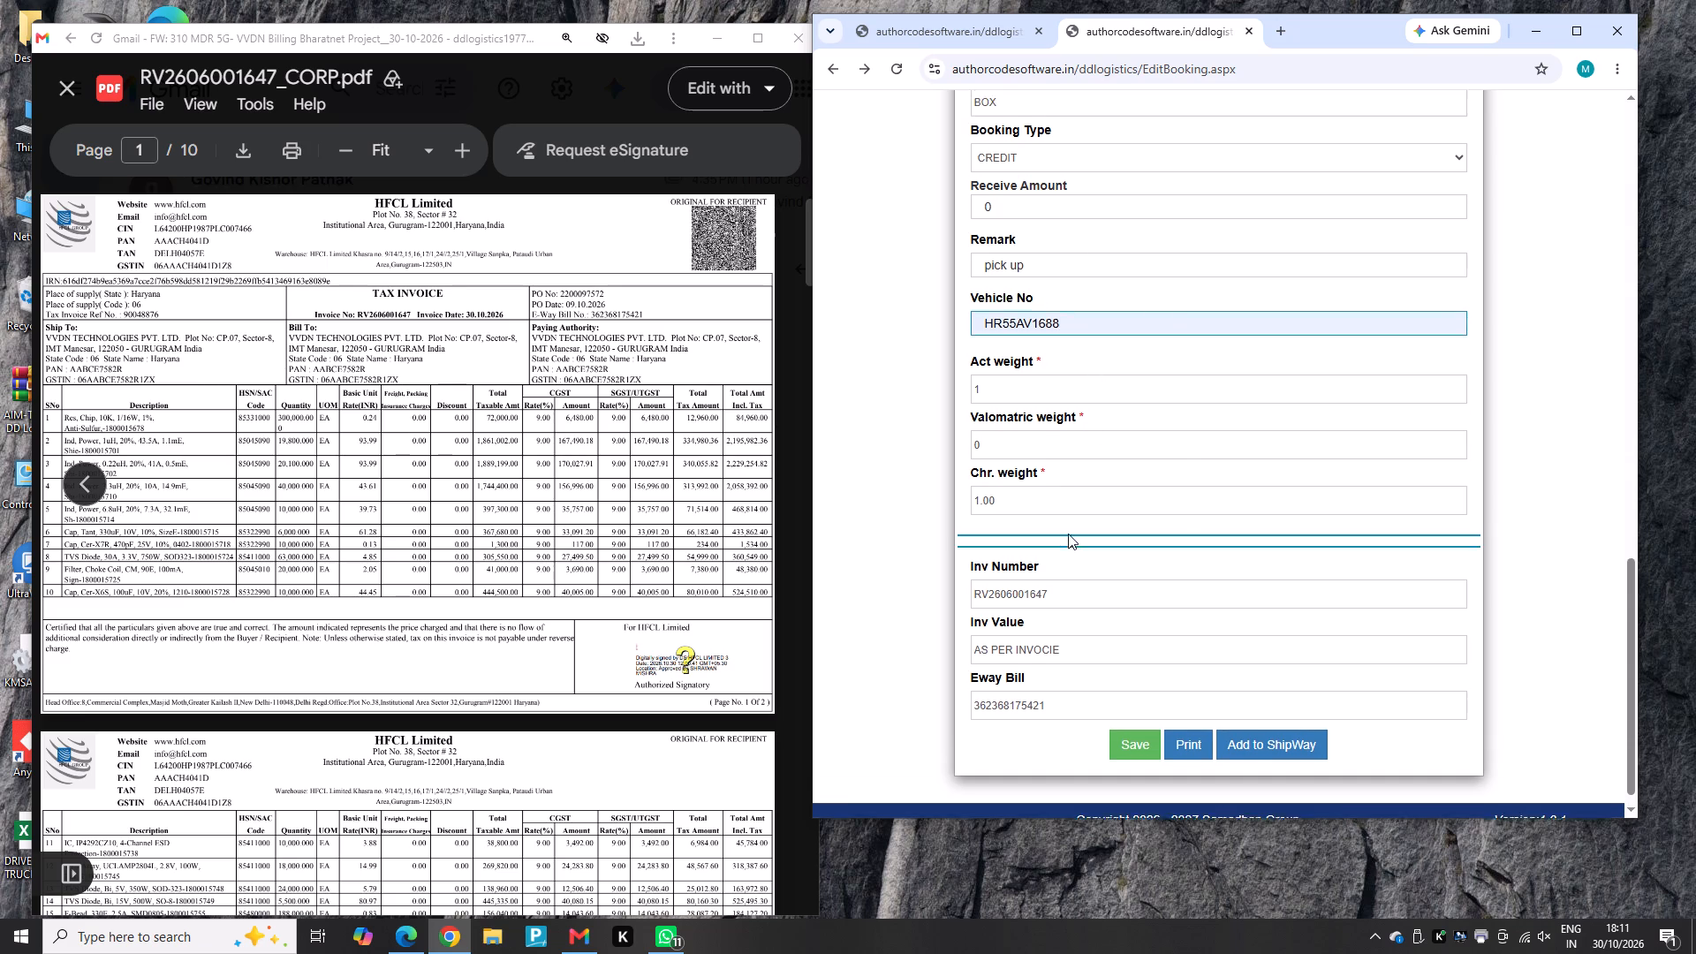
{"action": "scroll", "coordinate": [1068, 534], "scroll_direction": "up", "scroll_amount": 10}
{"action": "scroll", "coordinate": [1068, 511], "scroll_direction": "down", "scroll_amount": 7}
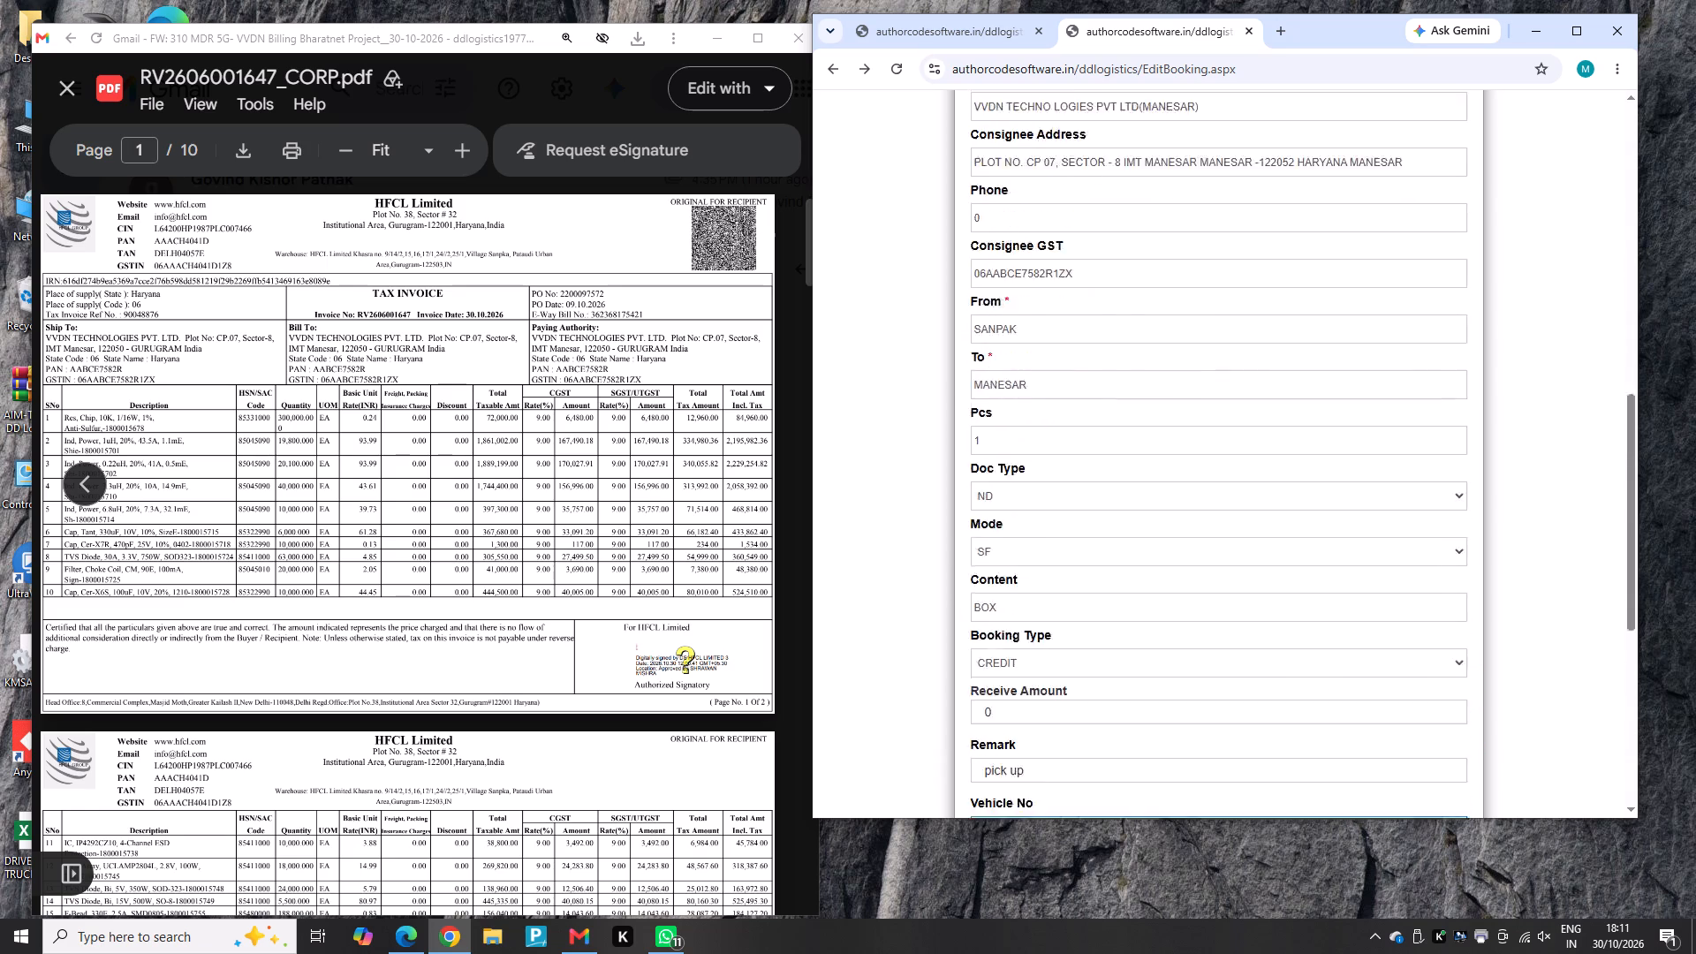
{"action": "scroll", "coordinate": [1068, 507], "scroll_direction": "up", "scroll_amount": 9}
{"action": "scroll", "coordinate": [1068, 507], "scroll_direction": "down", "scroll_amount": 5}
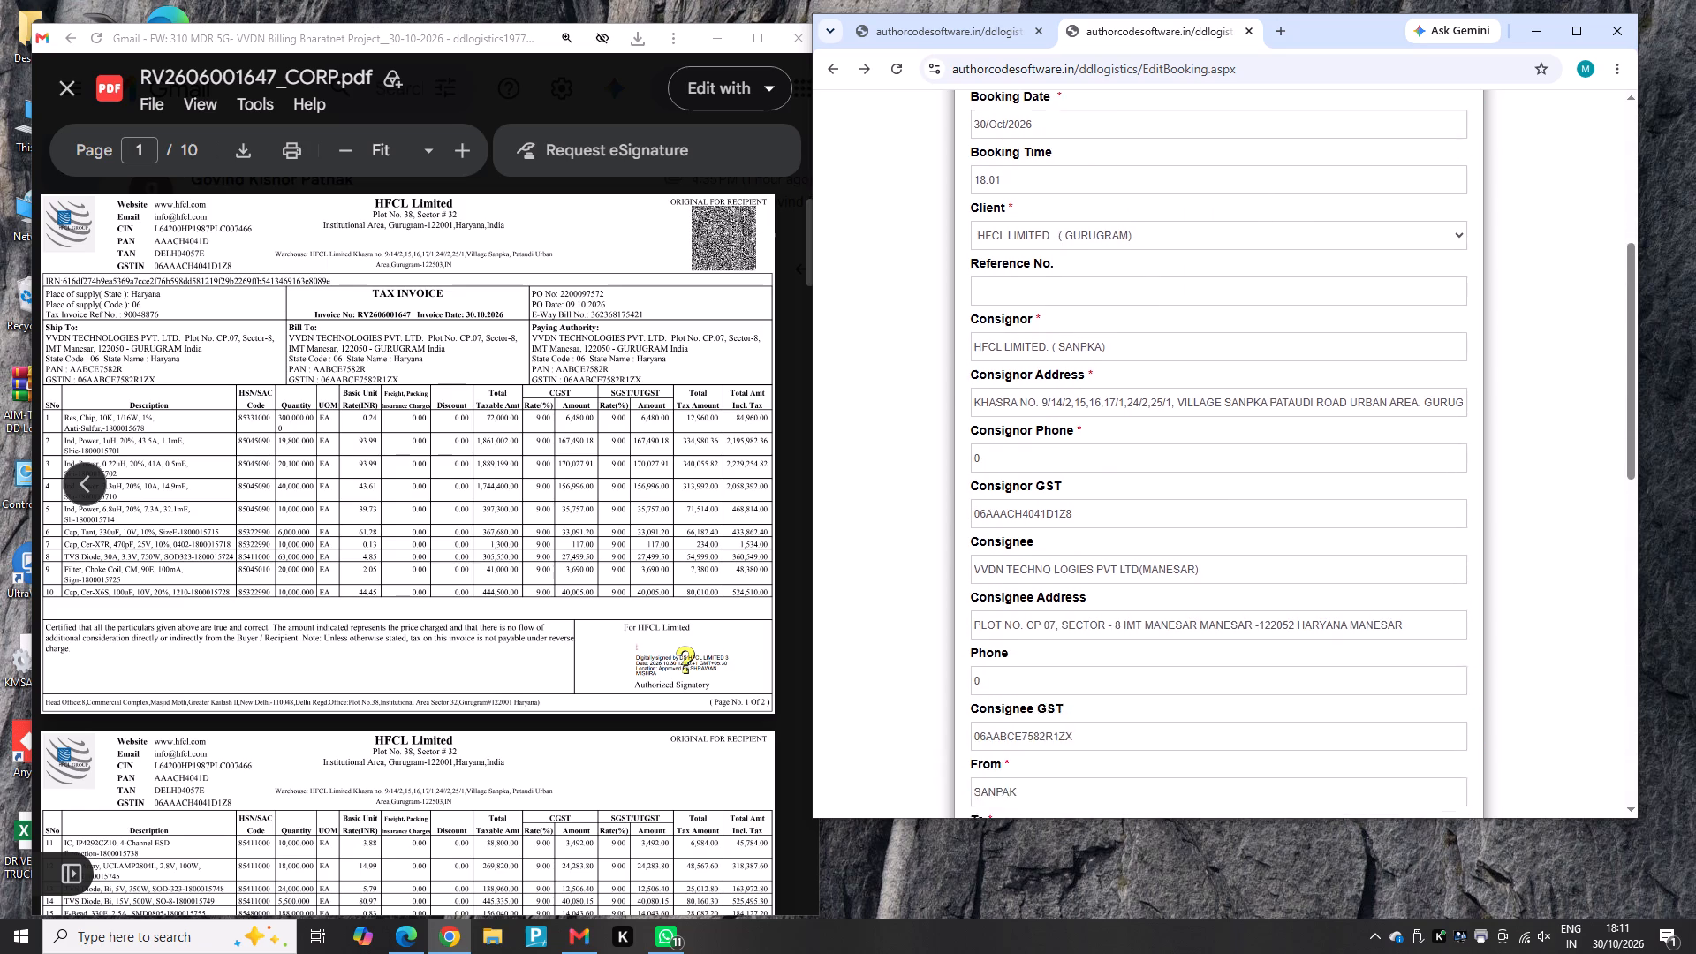
{"action": "scroll", "coordinate": [1068, 507], "scroll_direction": "down", "scroll_amount": 10}
{"action": "scroll", "coordinate": [1068, 507], "scroll_direction": "up", "scroll_amount": 1}
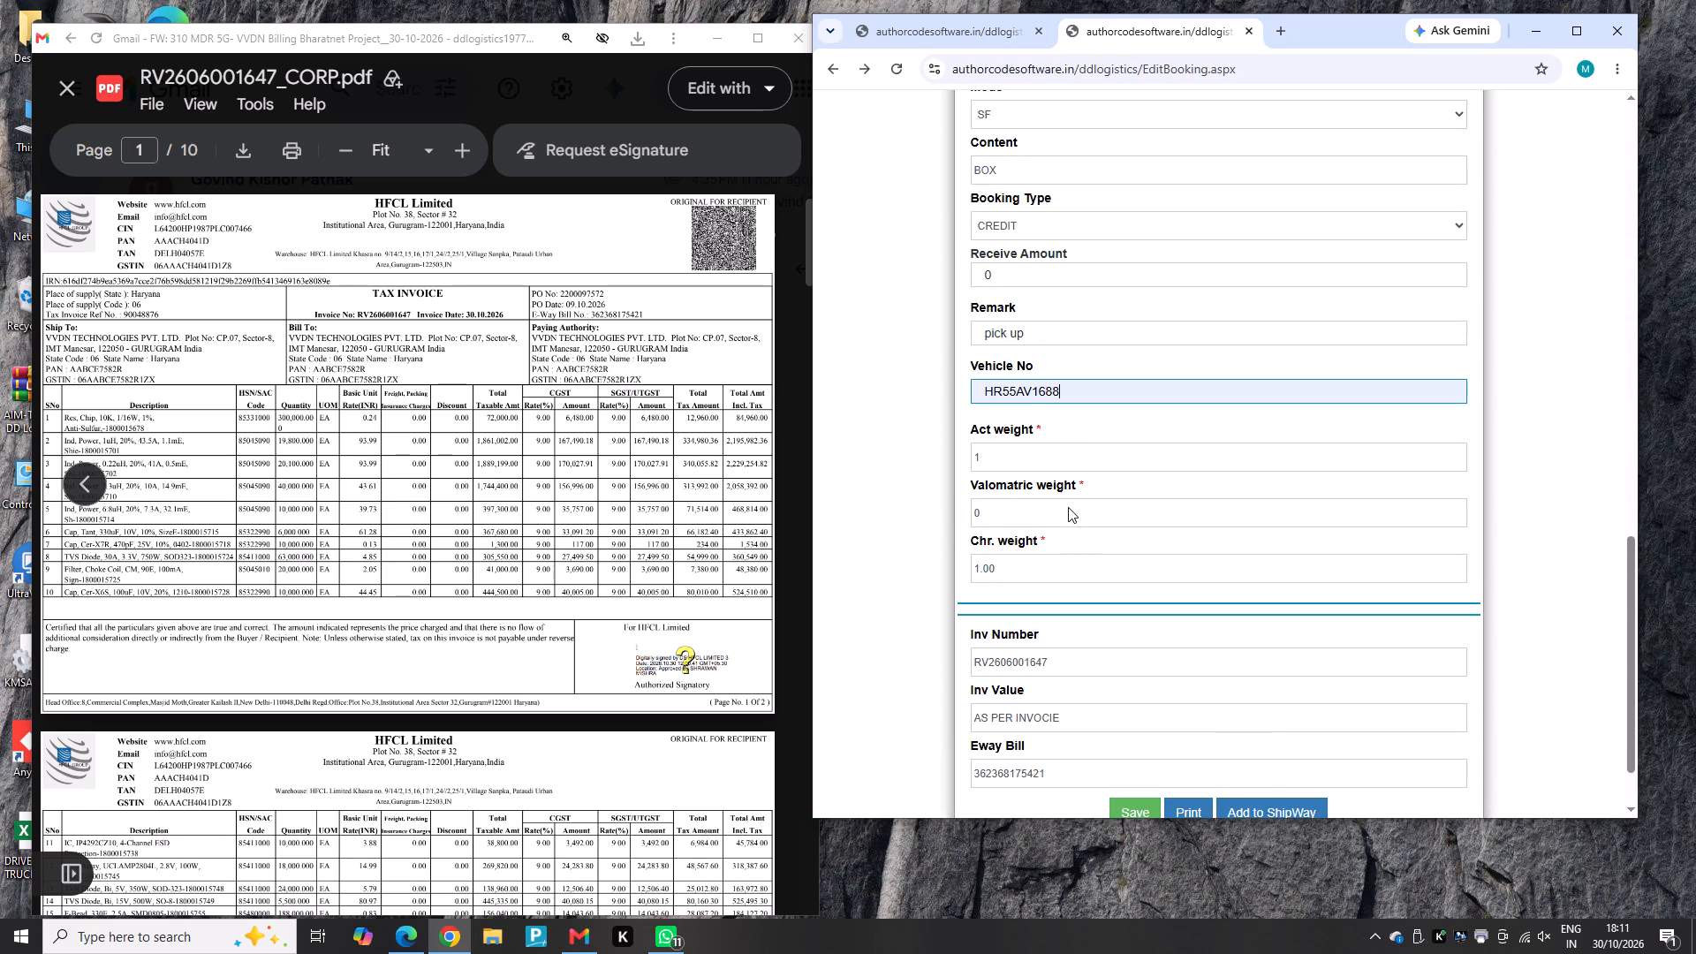
{"action": "scroll", "coordinate": [1068, 507], "scroll_direction": "down", "scroll_amount": 1}
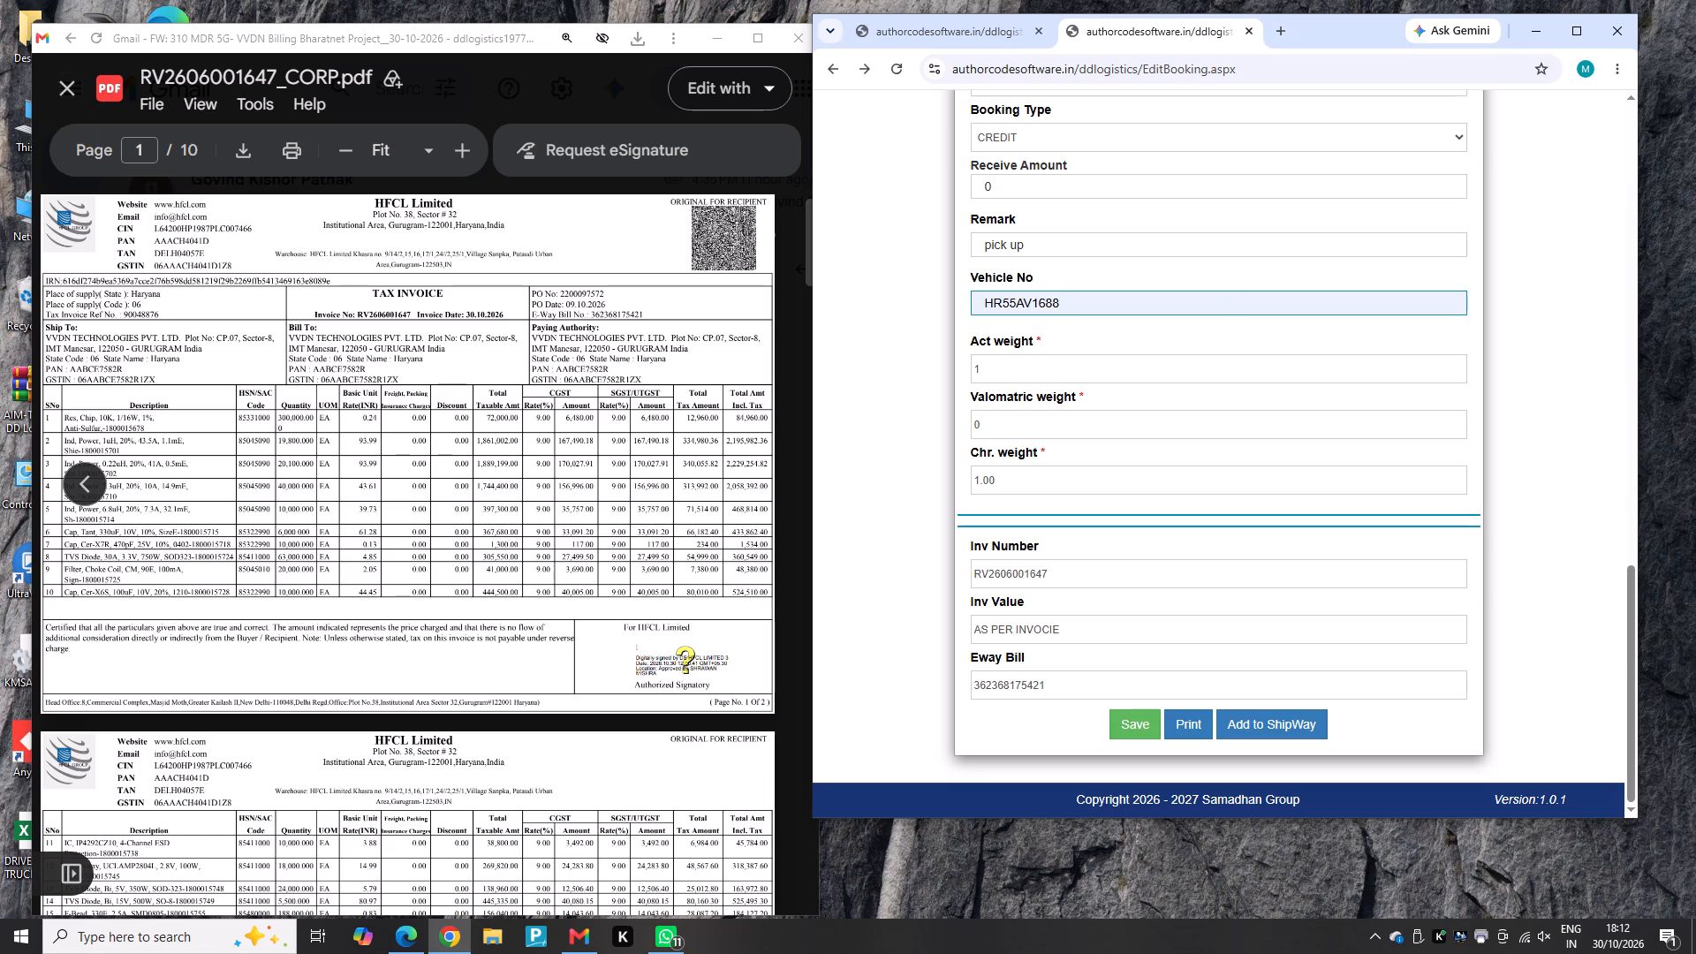
{"action": "scroll", "coordinate": [1113, 579], "scroll_direction": "up", "scroll_amount": 3}
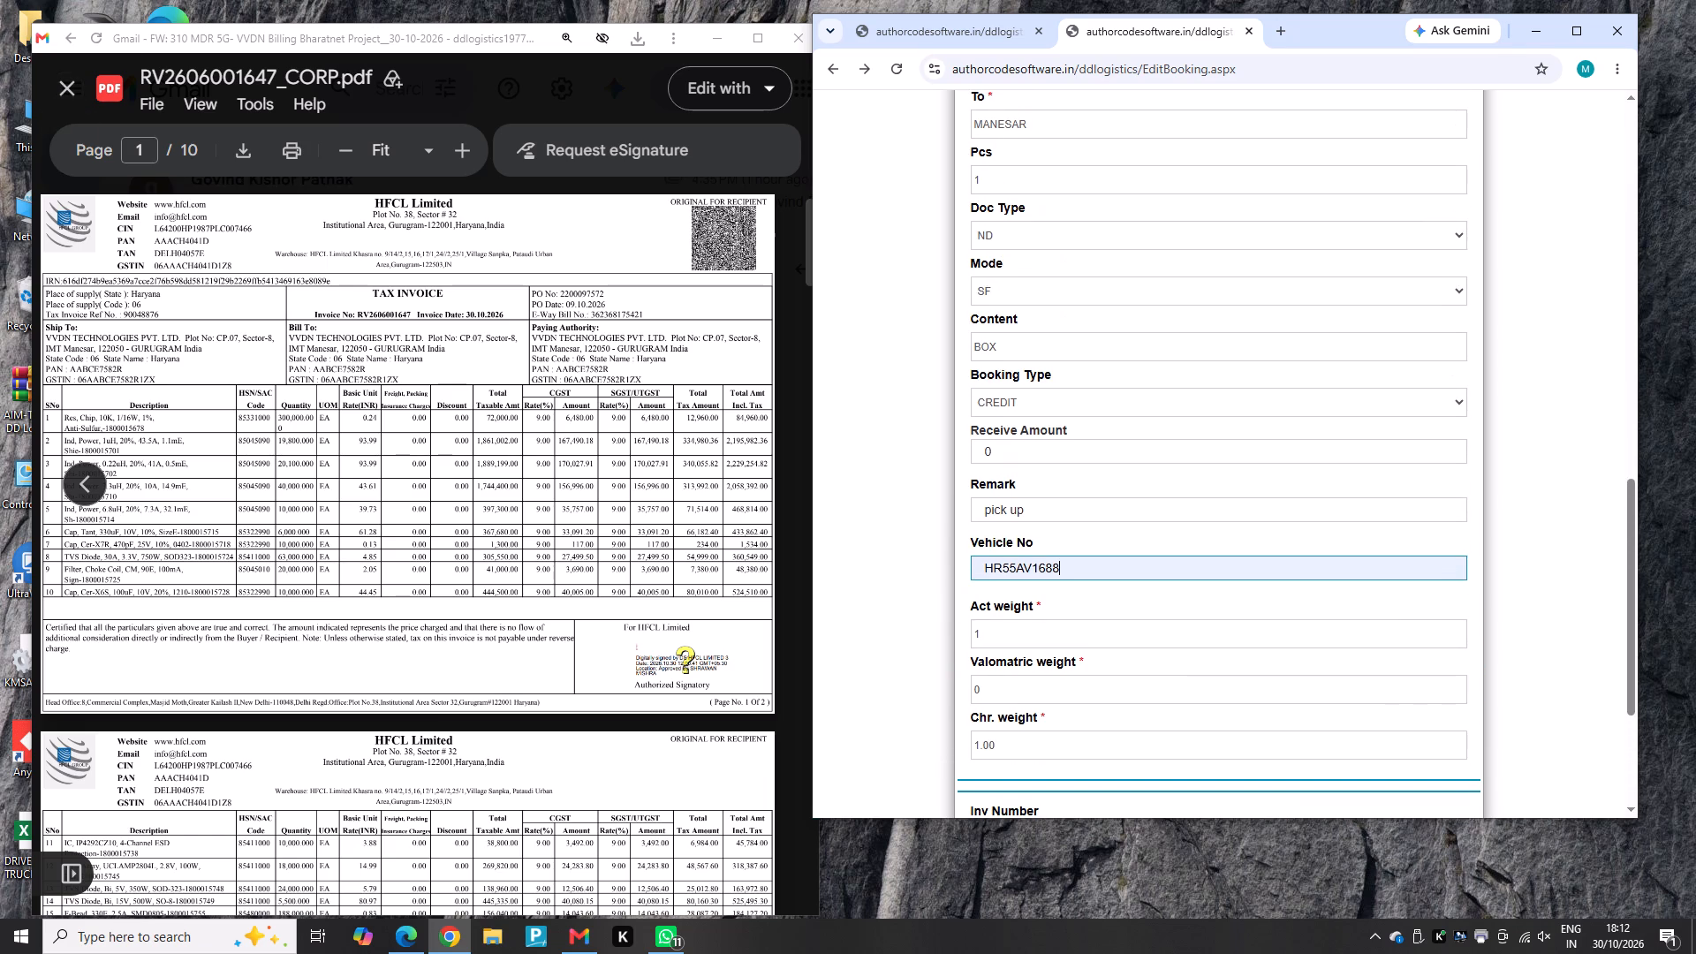
{"action": "scroll", "coordinate": [1113, 576], "scroll_direction": "up", "scroll_amount": 2}
{"action": "scroll", "coordinate": [1113, 576], "scroll_direction": "down", "scroll_amount": 6}
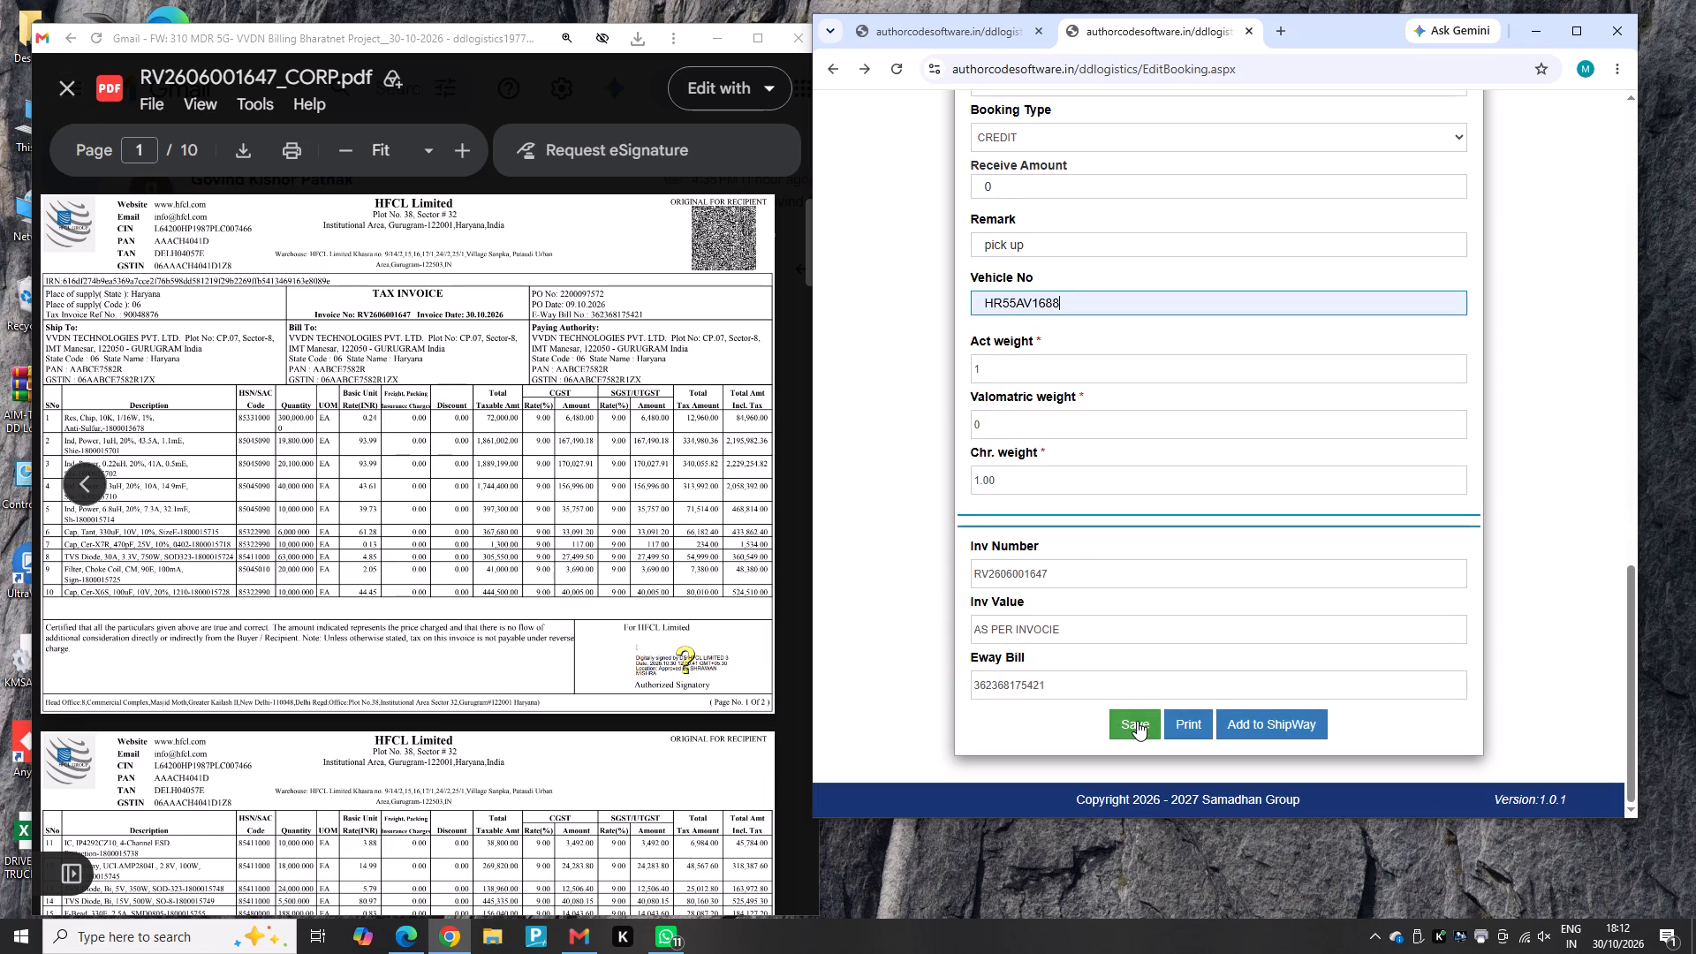
{"action": "left_click", "coordinate": [1137, 721]}
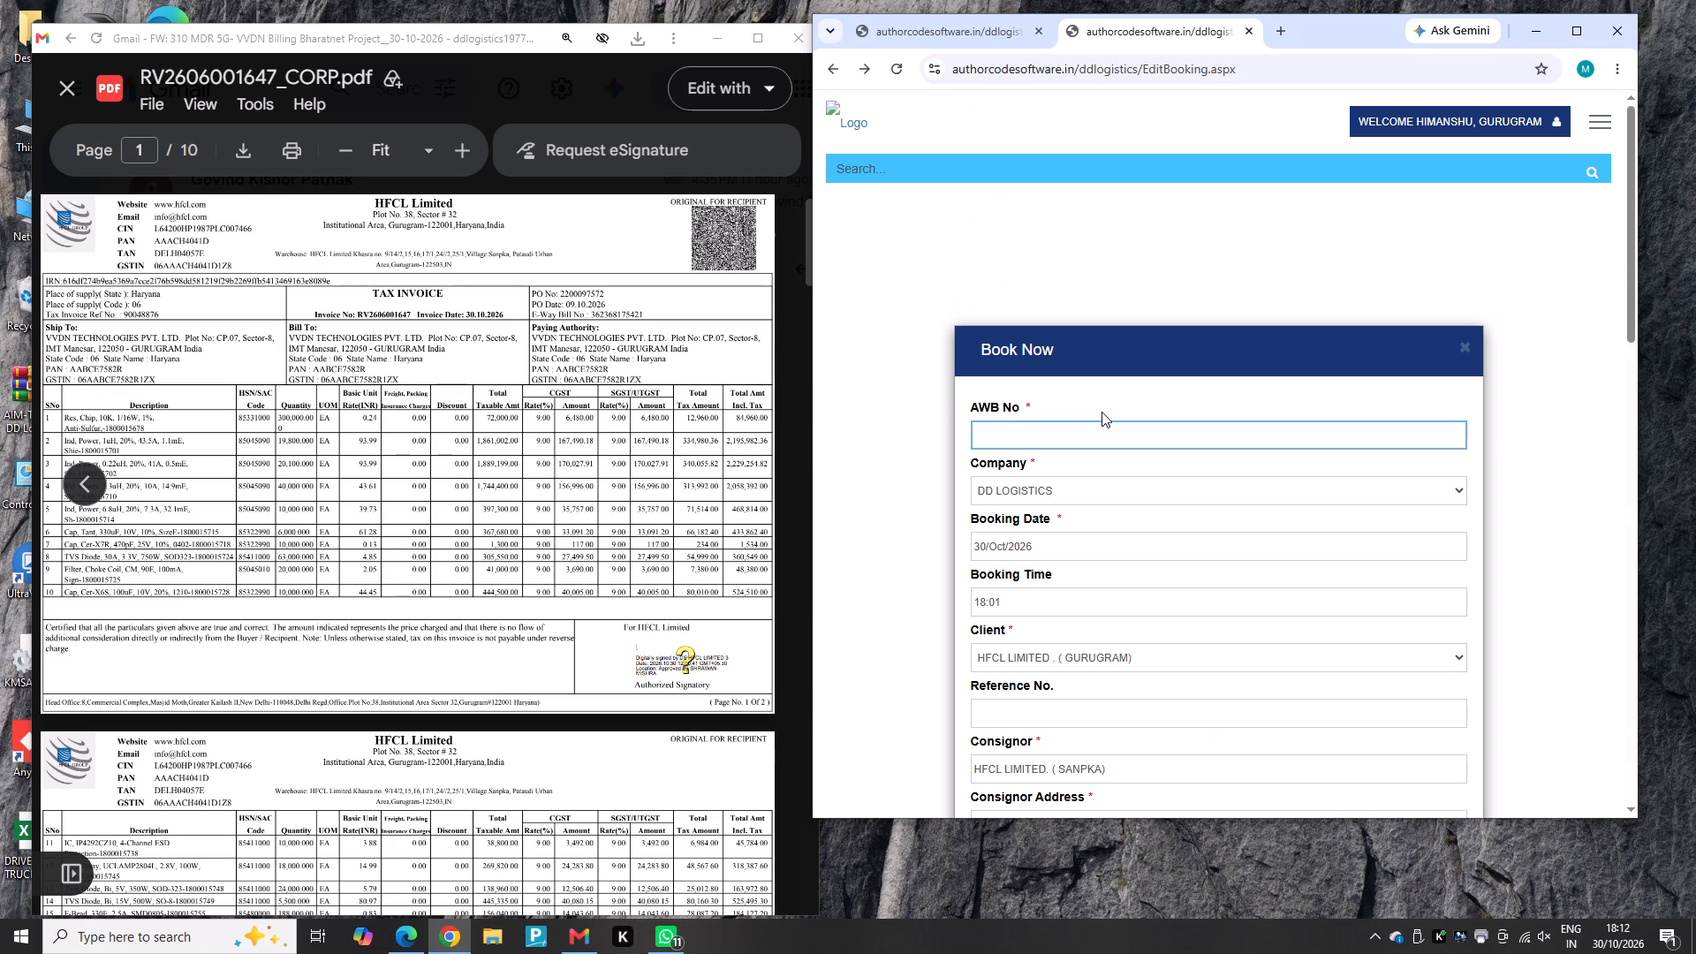
Switch to the new surface booking form and replace its AWB number with one beginning 112.
{"action": "left_click", "coordinate": [987, 43]}
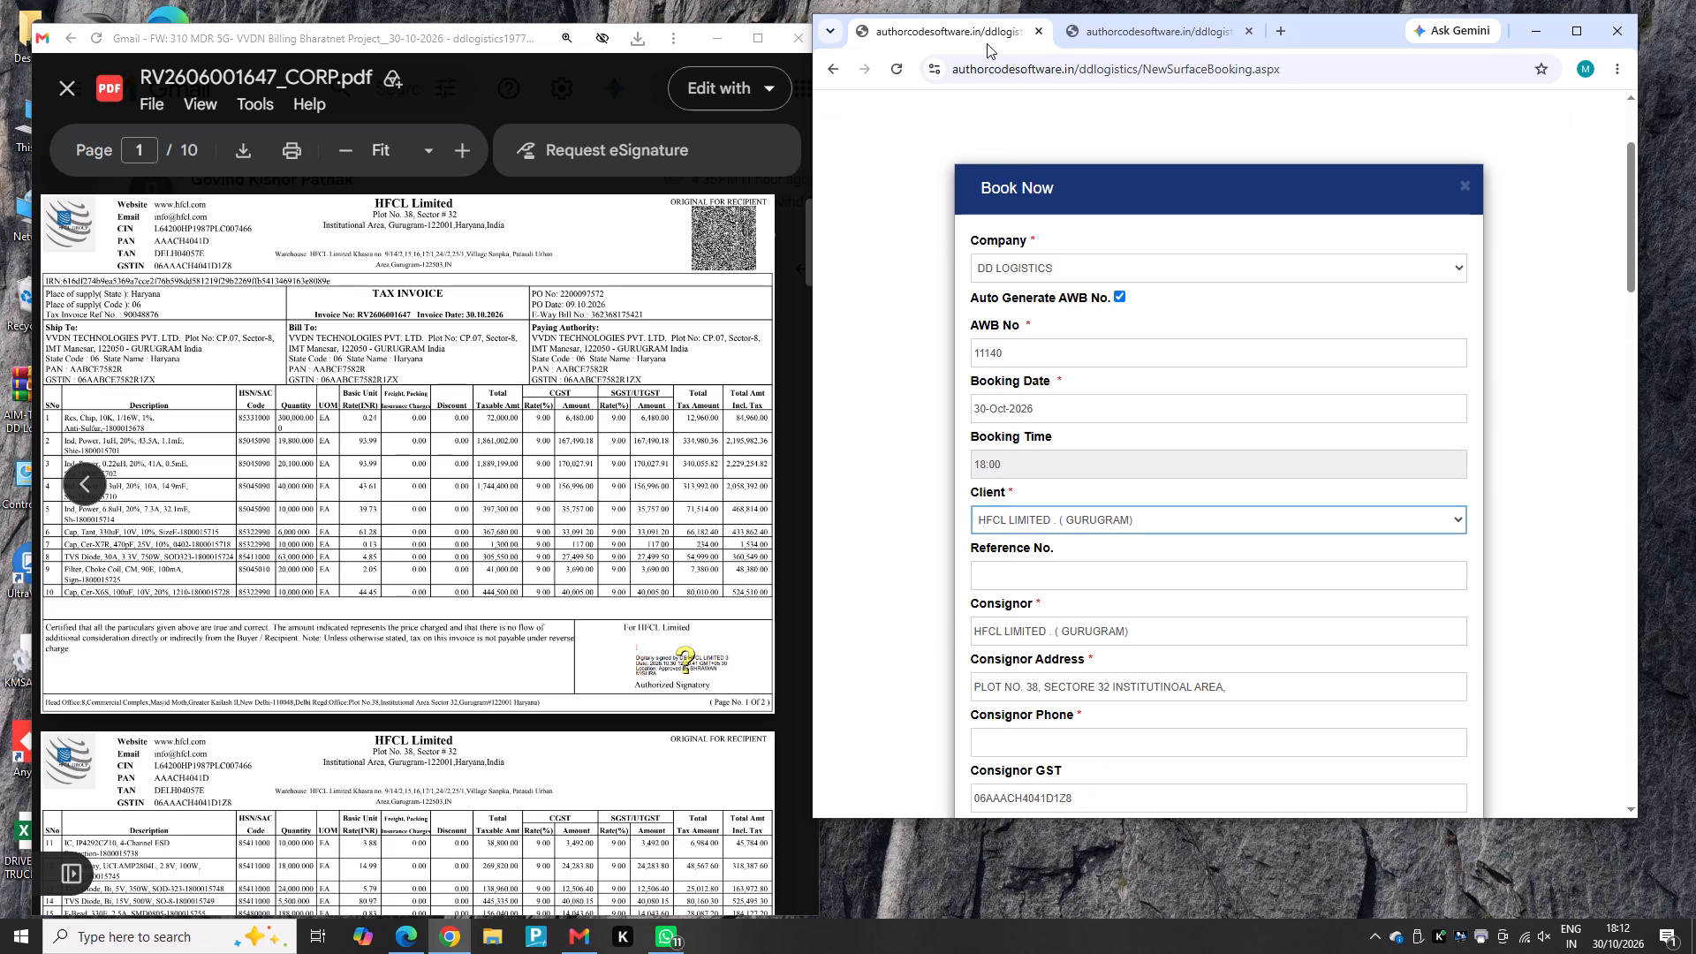
{"action": "left_click", "coordinate": [1073, 361]}
{"action": "key", "text": "BackSpace"}
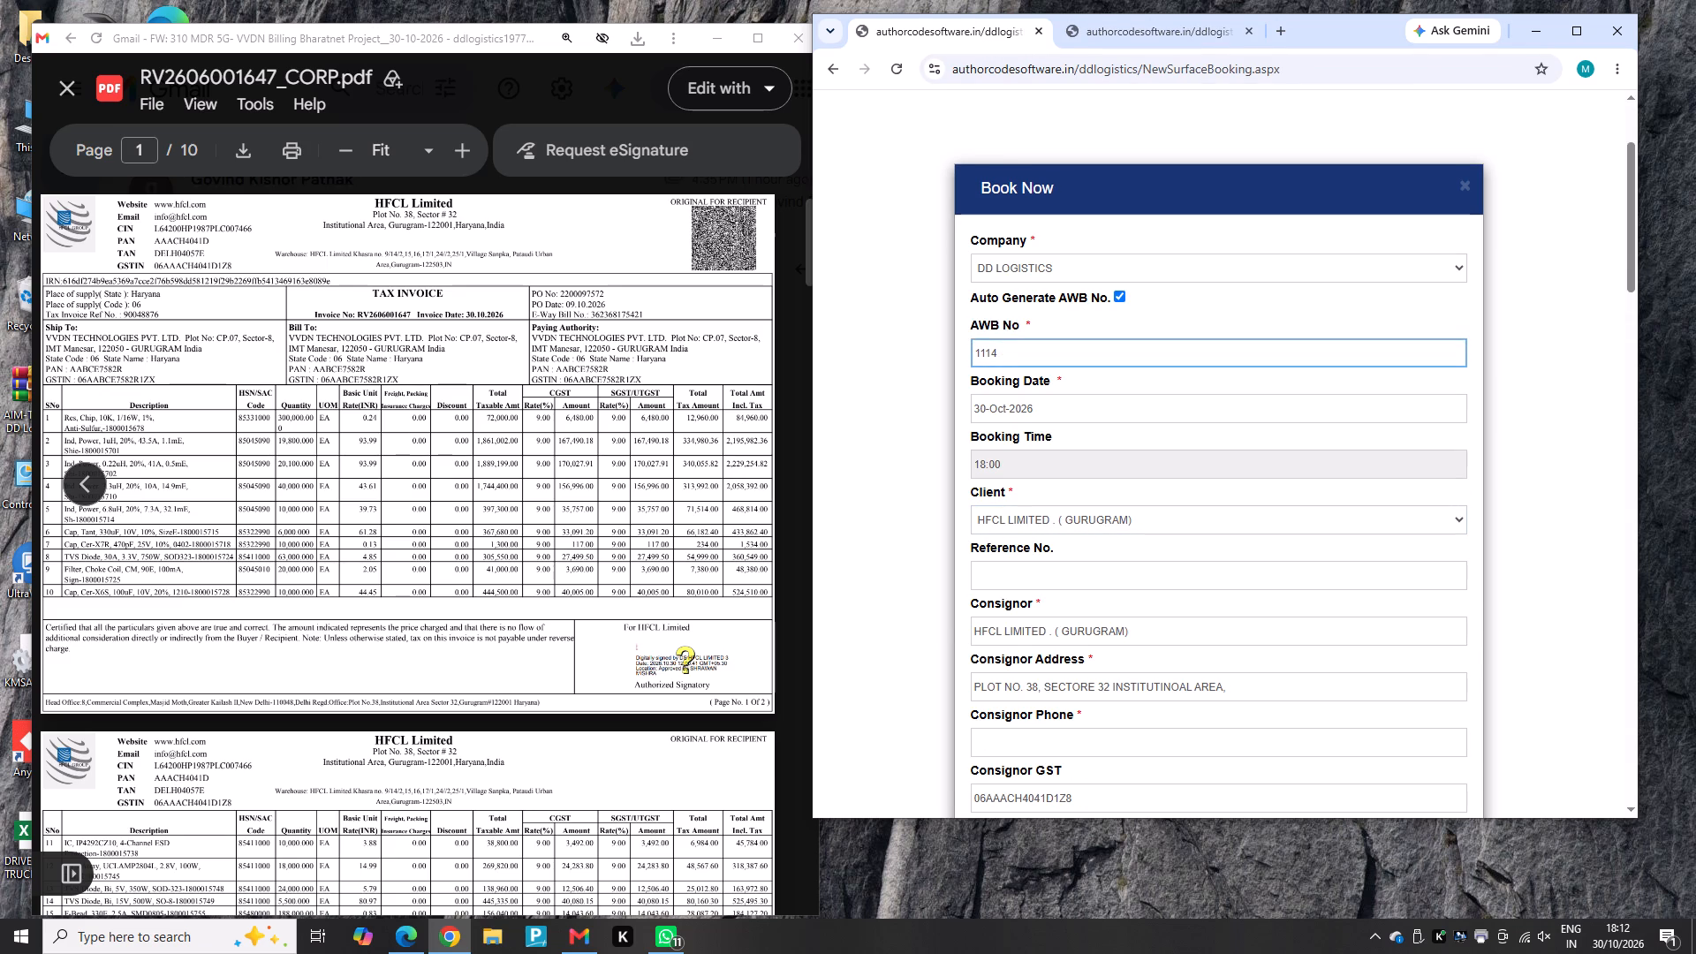
{"action": "key", "text": "BackSpace"}
{"action": "key", "text": "BackSpace"}
{"action": "key", "text": "BackSpace"}
{"action": "key", "text": "BackSpace"}
{"action": "key", "text": "BackSpace"}
{"action": "key", "text": "BackSpace"}
{"action": "key", "text": "BackSpace"}
{"action": "key", "text": "BackSpace"}
{"action": "key", "text": "BackSpace"}
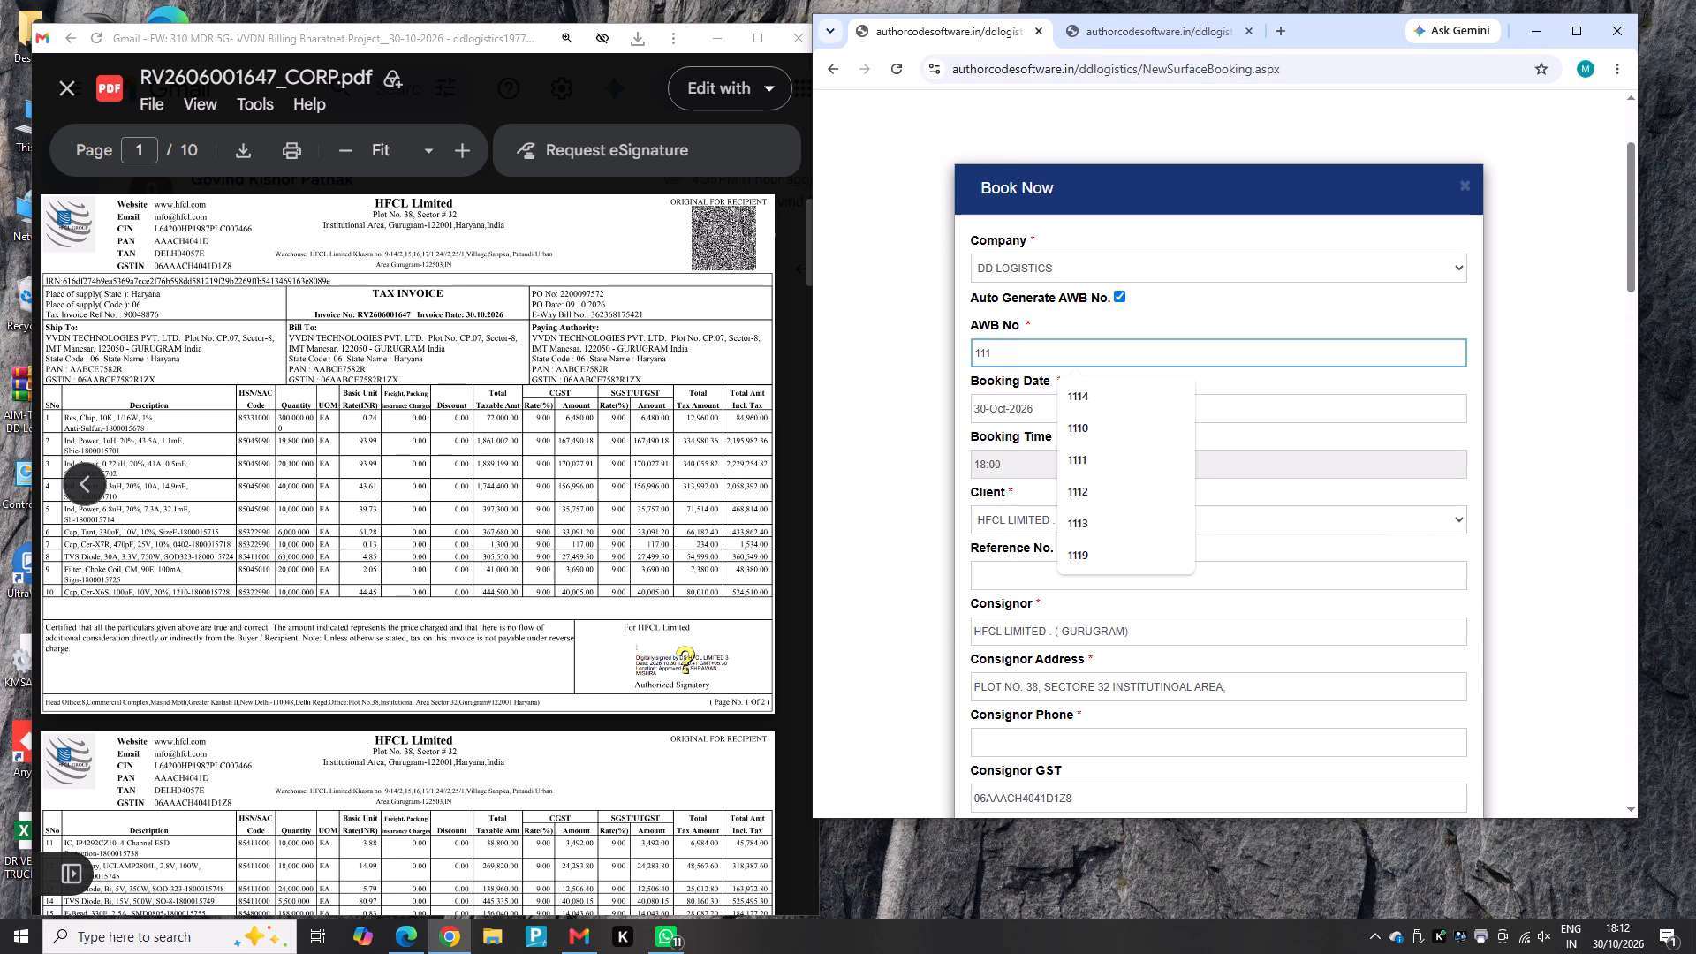
{"action": "type", "text": "11"}
{"action": "key", "text": "2"}
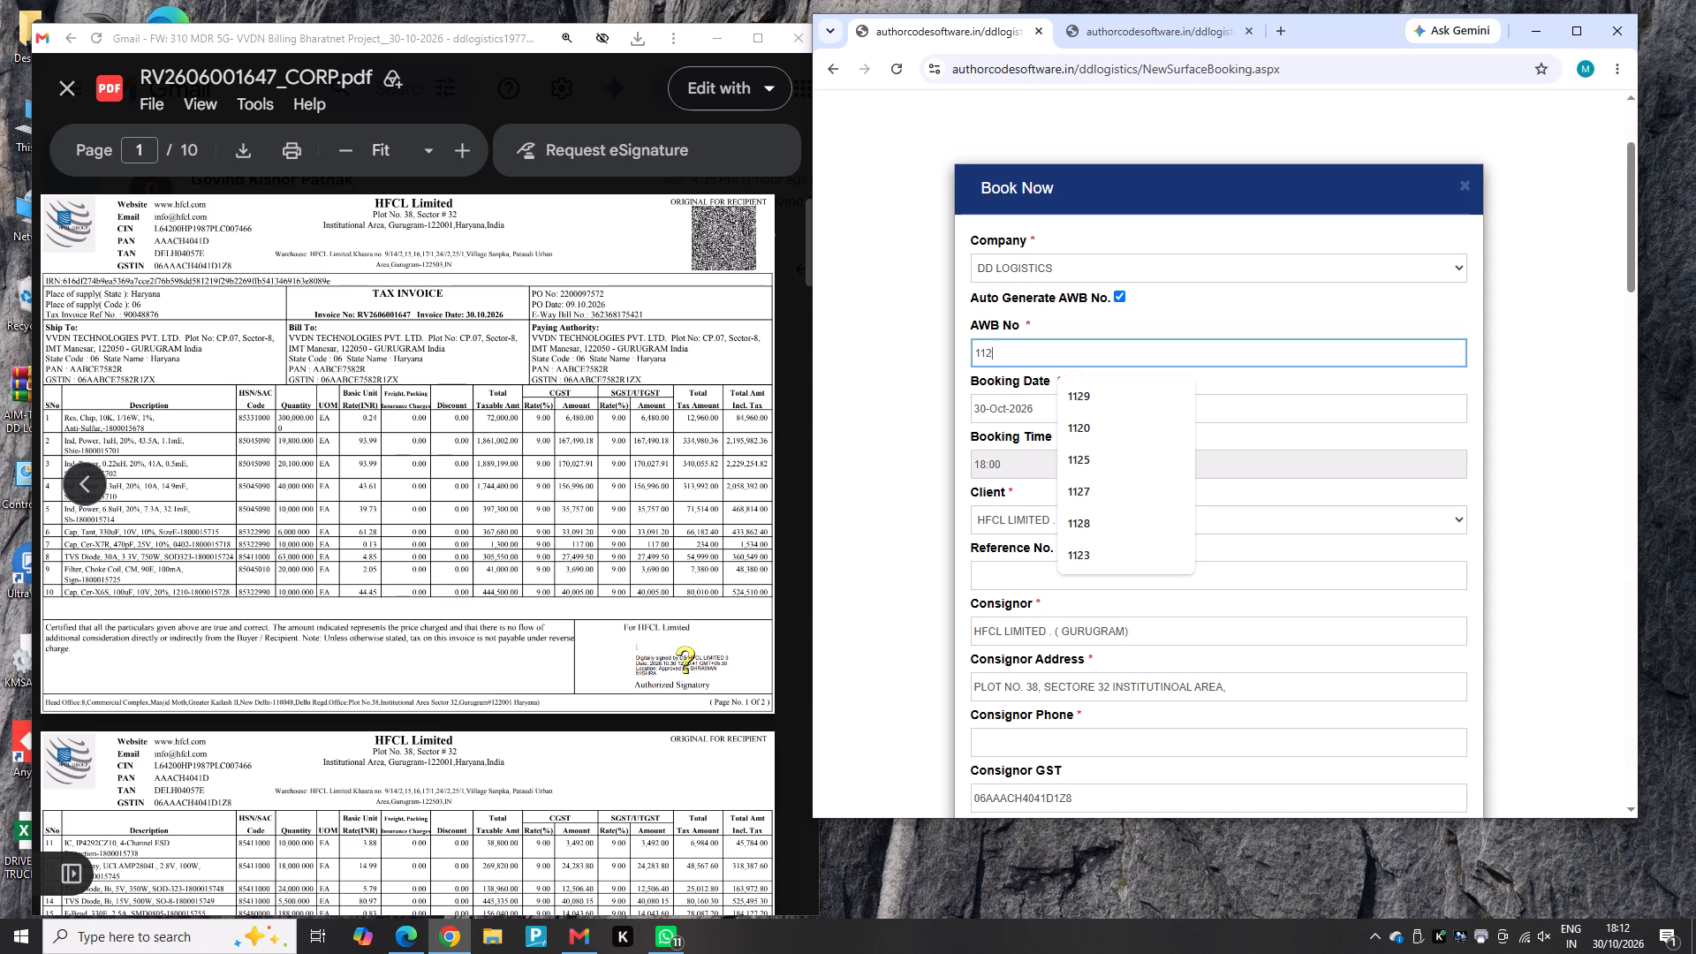
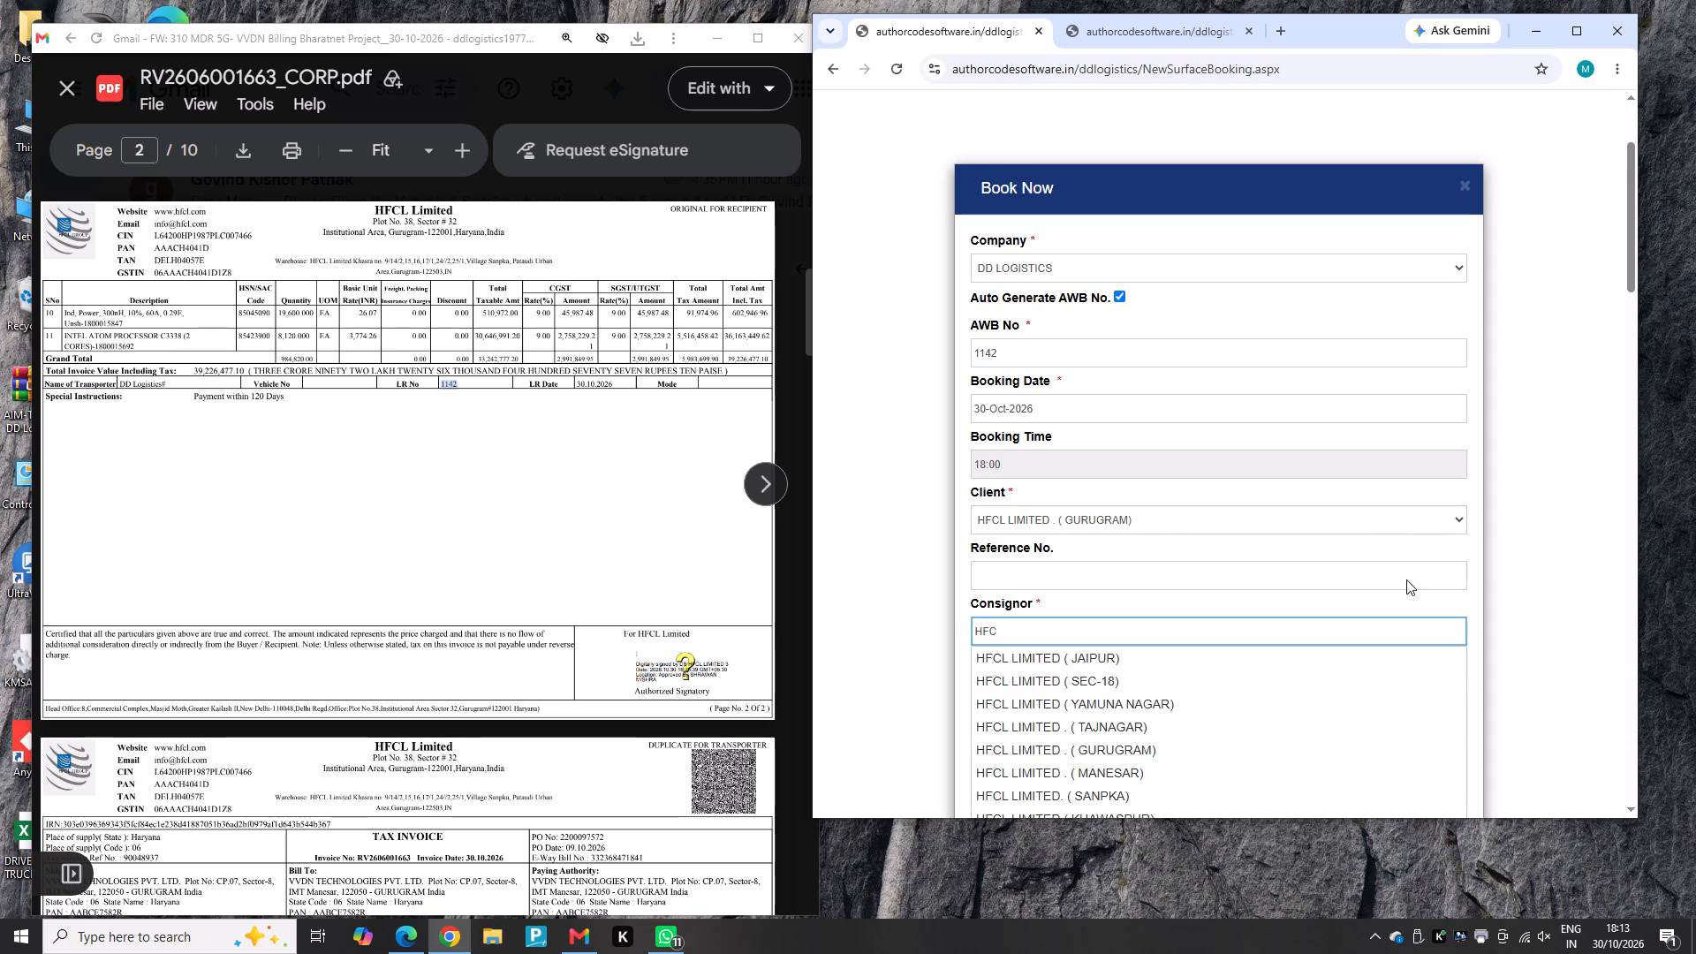
Choose HFCL LIMITED. (SANPKA) as the consignor and keep its address, phone and GST details.
{"action": "scroll", "coordinate": [1154, 776], "scroll_direction": "down", "scroll_amount": 2}
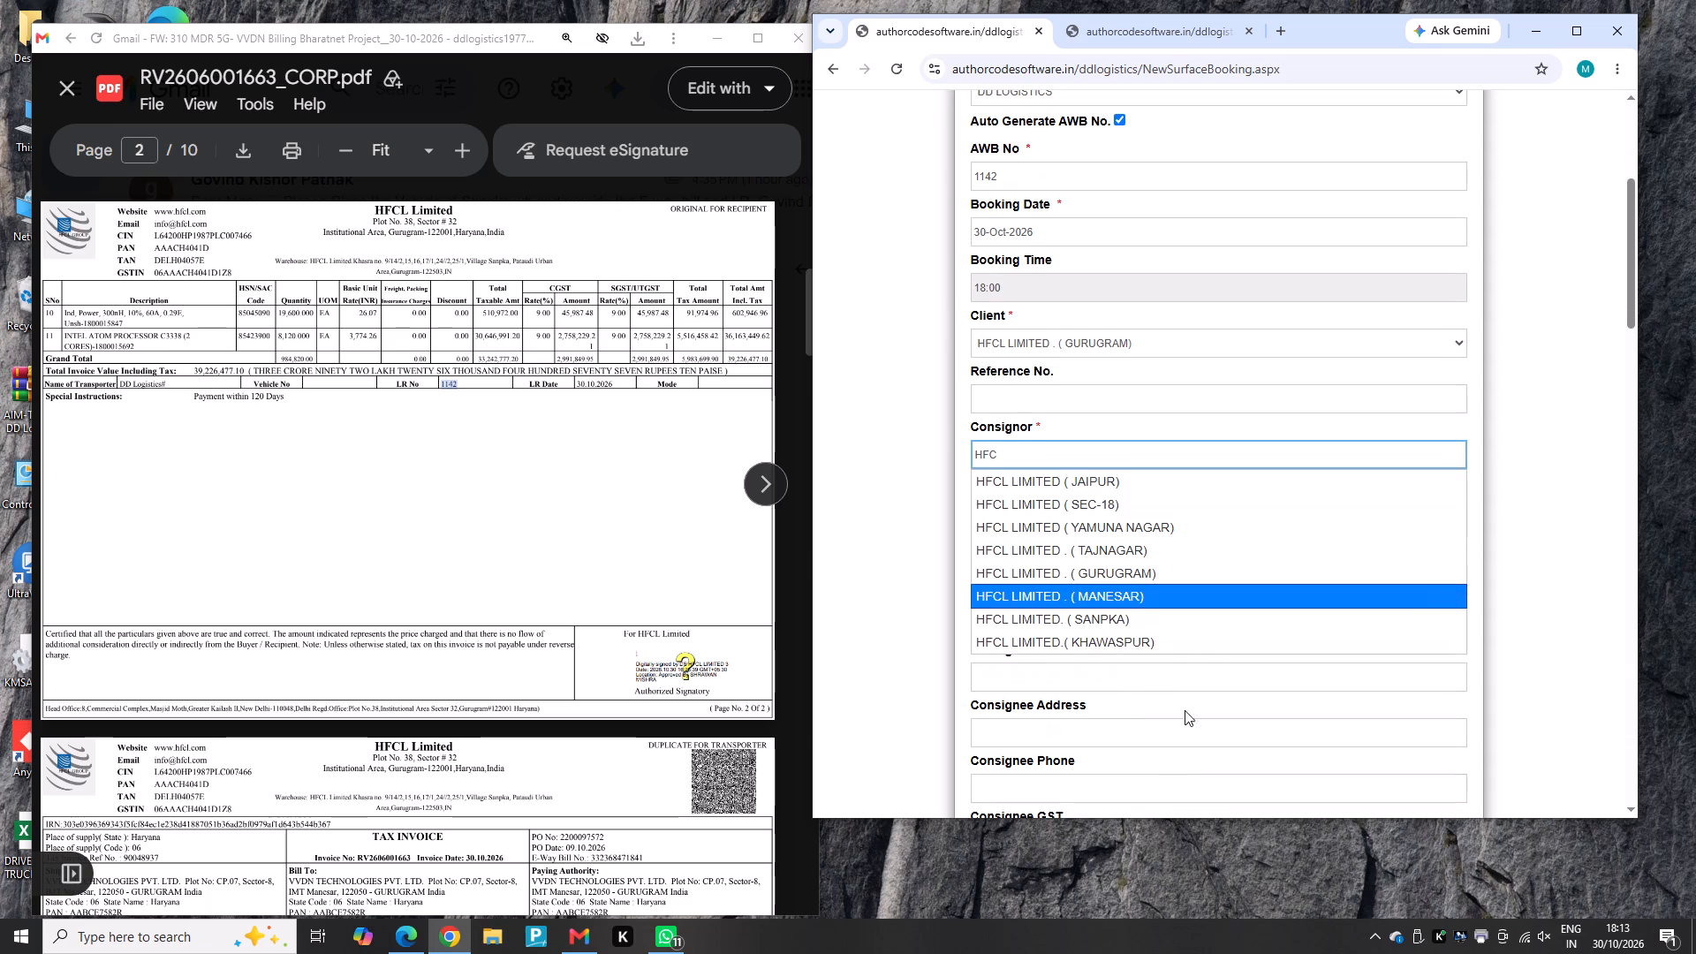
{"action": "left_click", "coordinate": [1213, 621]}
{"action": "key", "text": "Tab"}
{"action": "key", "text": "Tab"}
{"action": "key", "text": "Tab"}
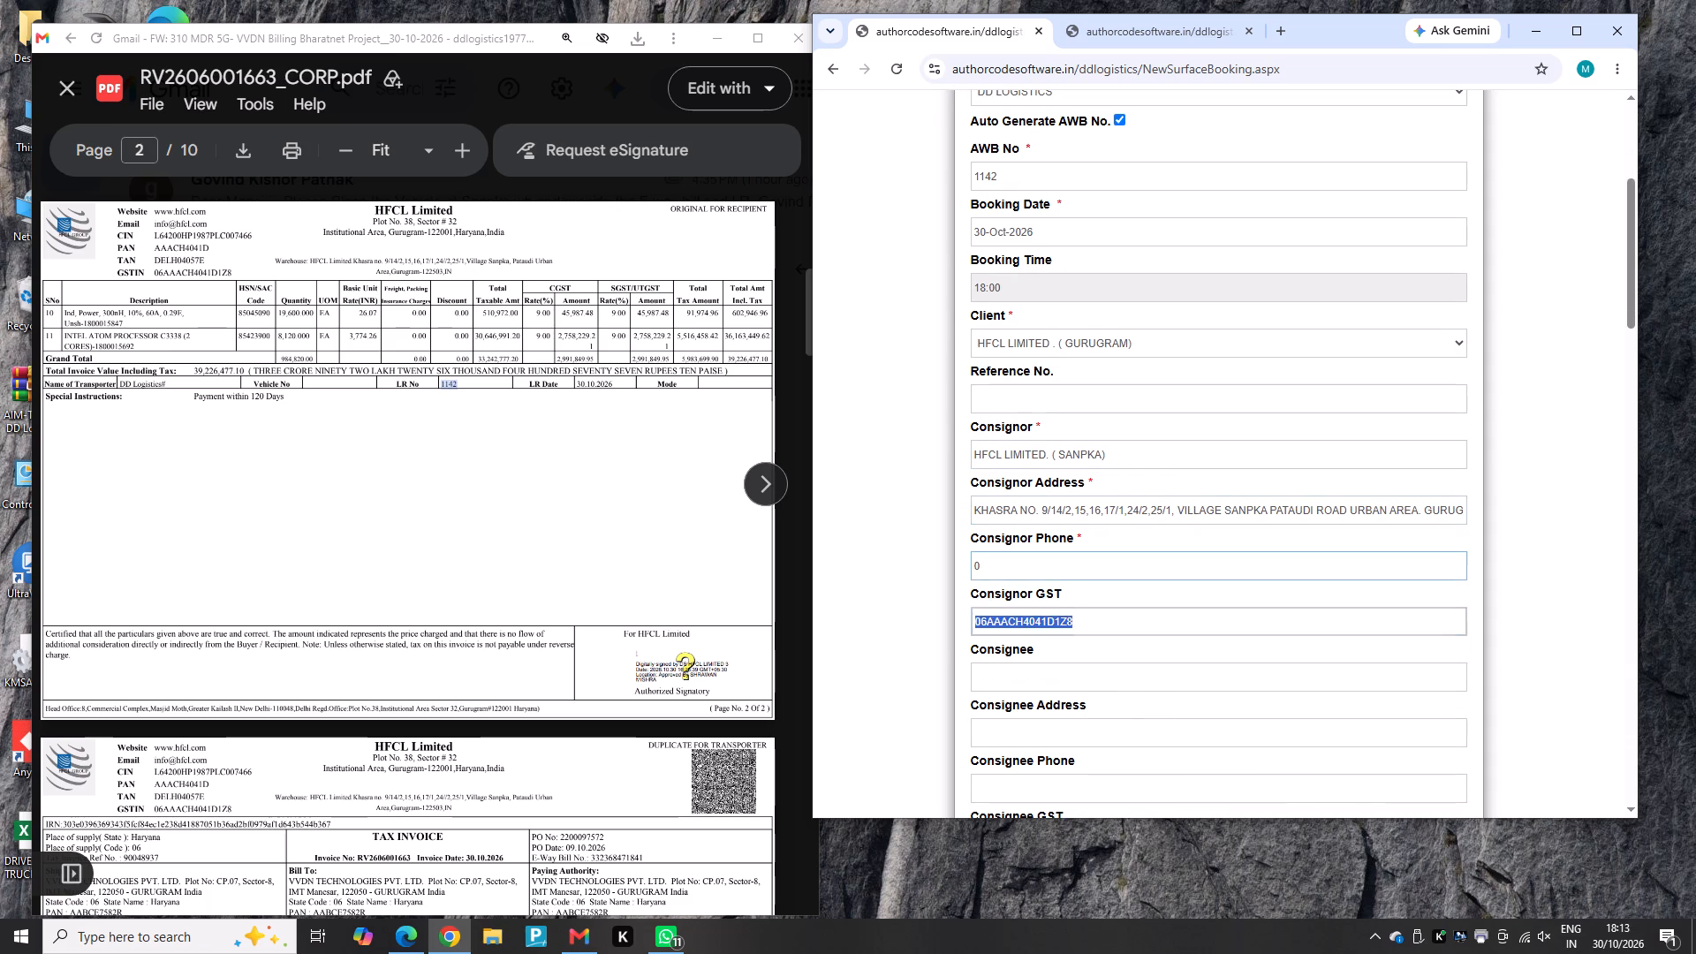
{"action": "key", "text": "Tab"}
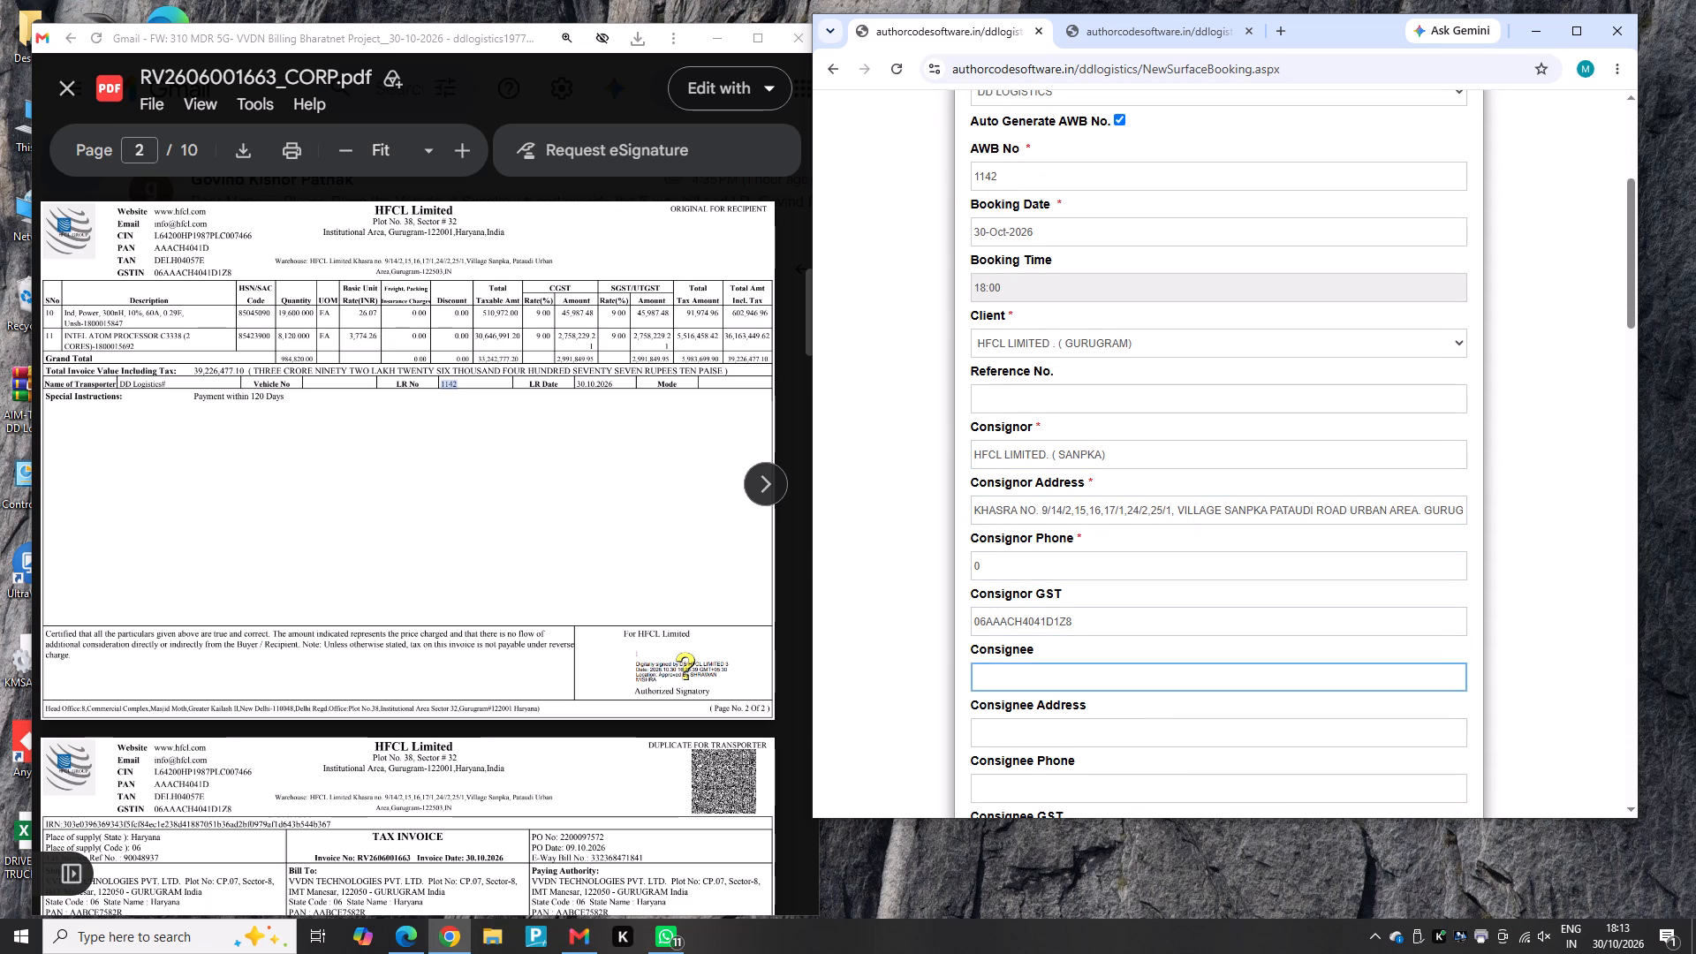
Set the consignee to VVDN TECHNO LOGIES PVT LTD(MANESAR), matching the ship-to party on the invoice, with its stored address, phone and GST details.
{"action": "scroll", "coordinate": [128, 367], "scroll_direction": "up", "scroll_amount": 8}
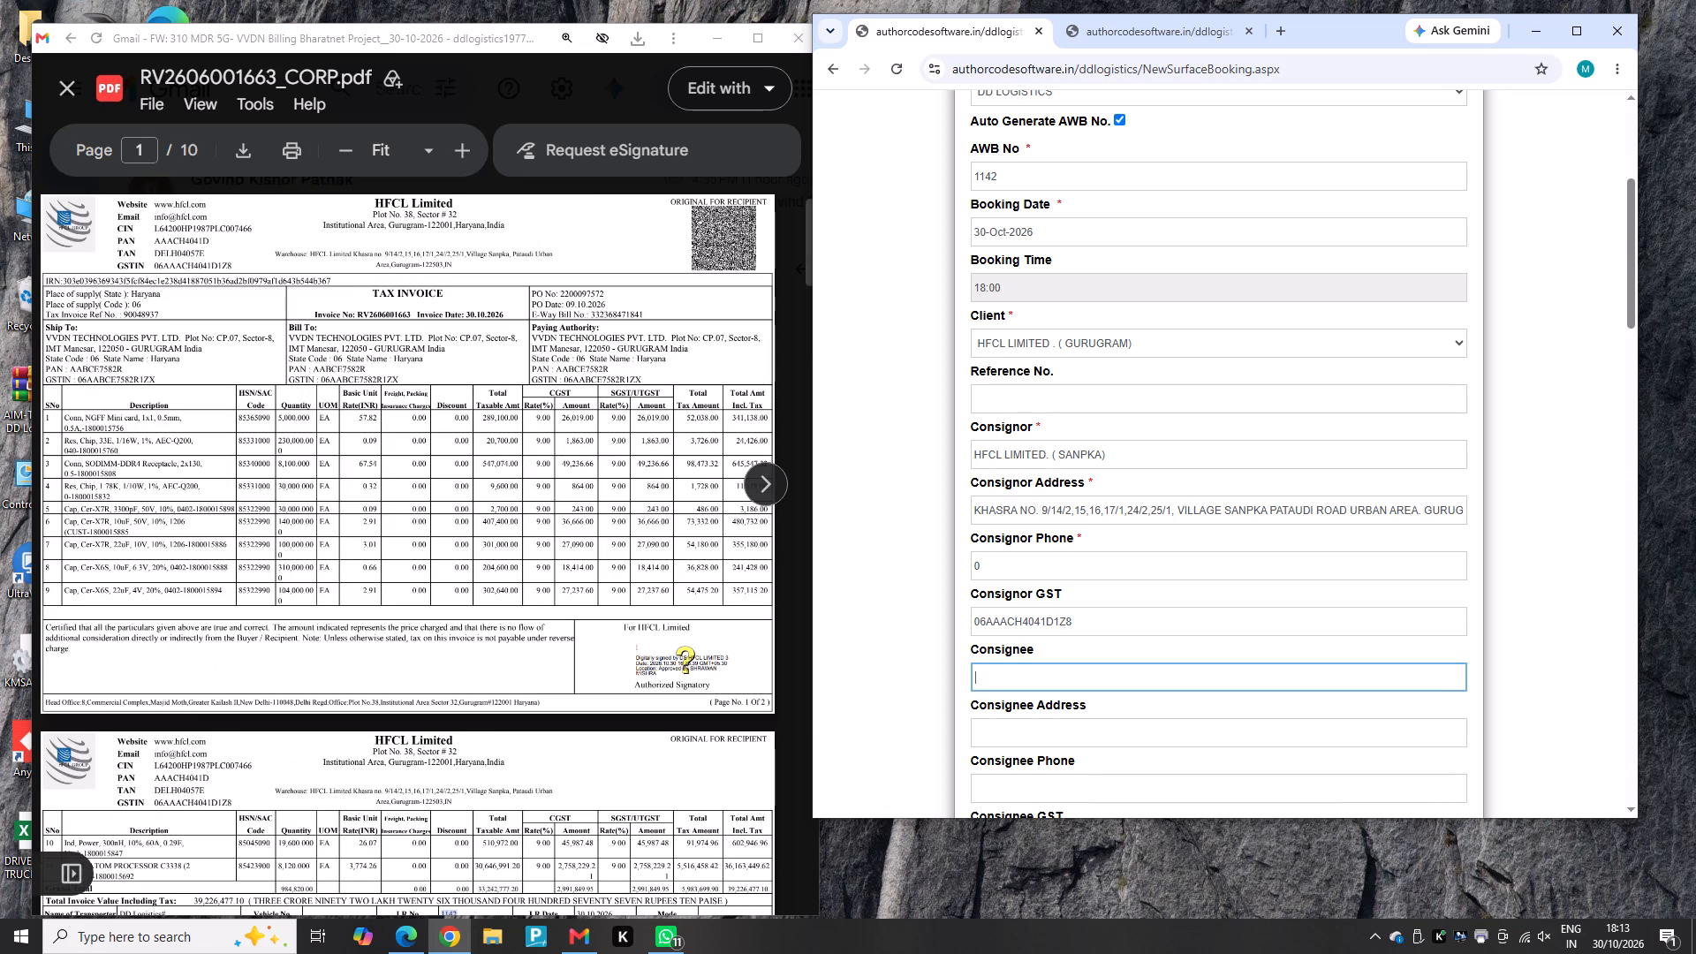
{"action": "type", "text": "VVD"}
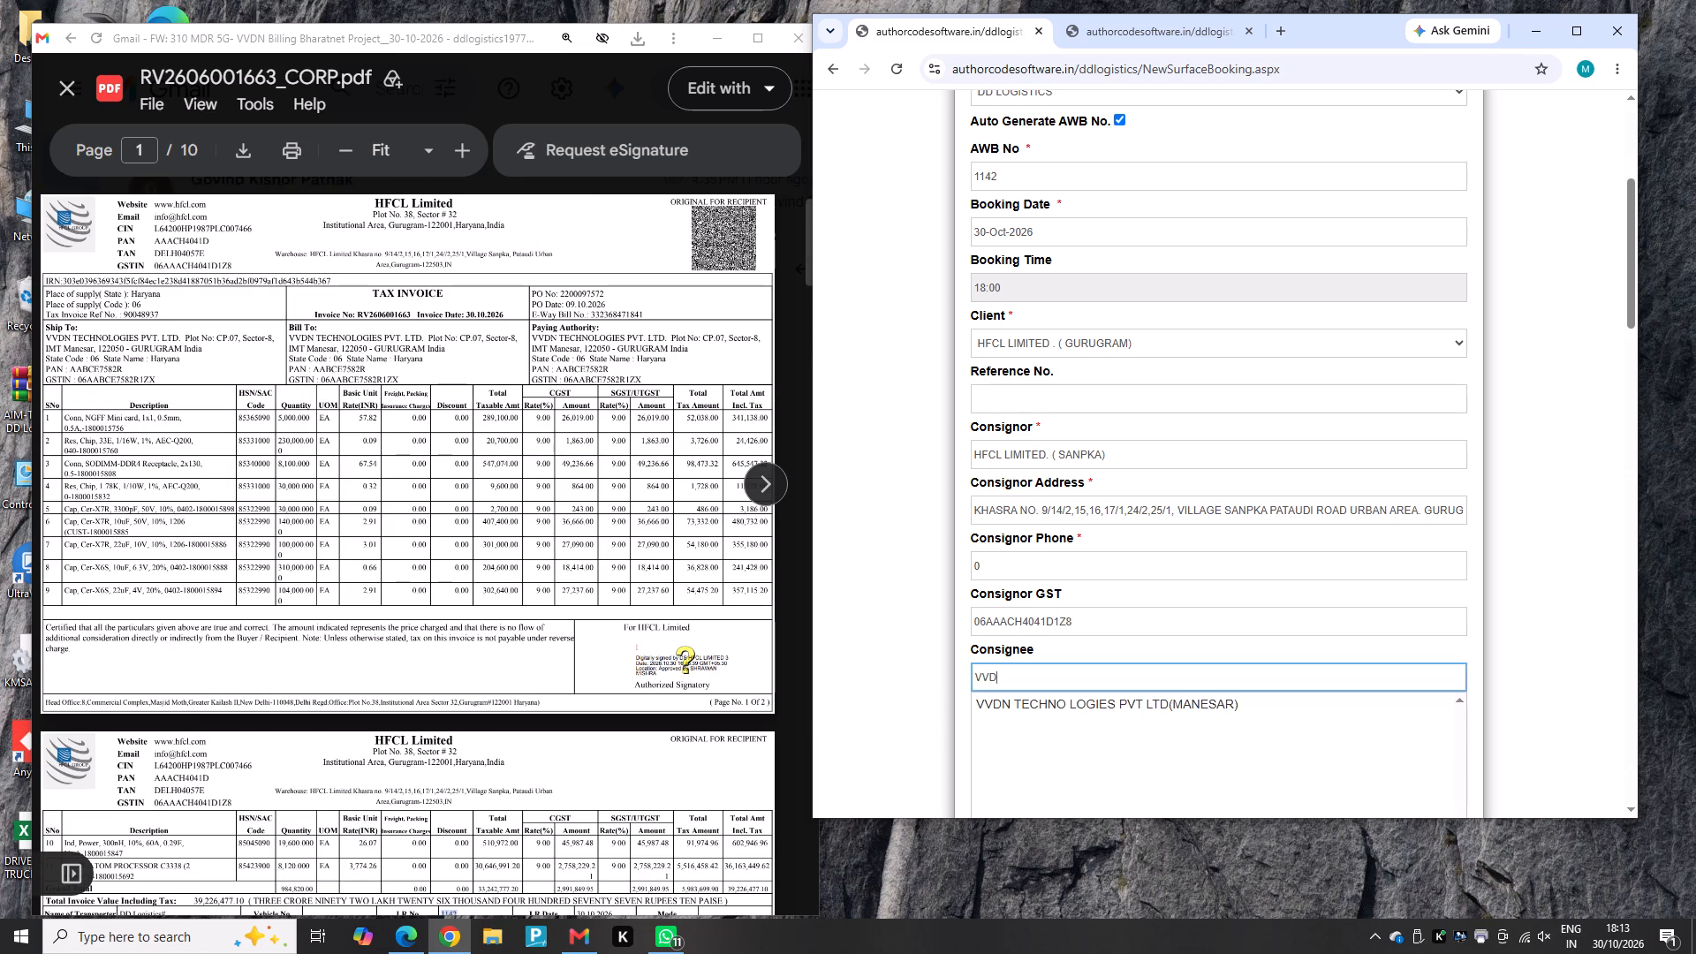
{"action": "left_click", "coordinate": [1125, 712]}
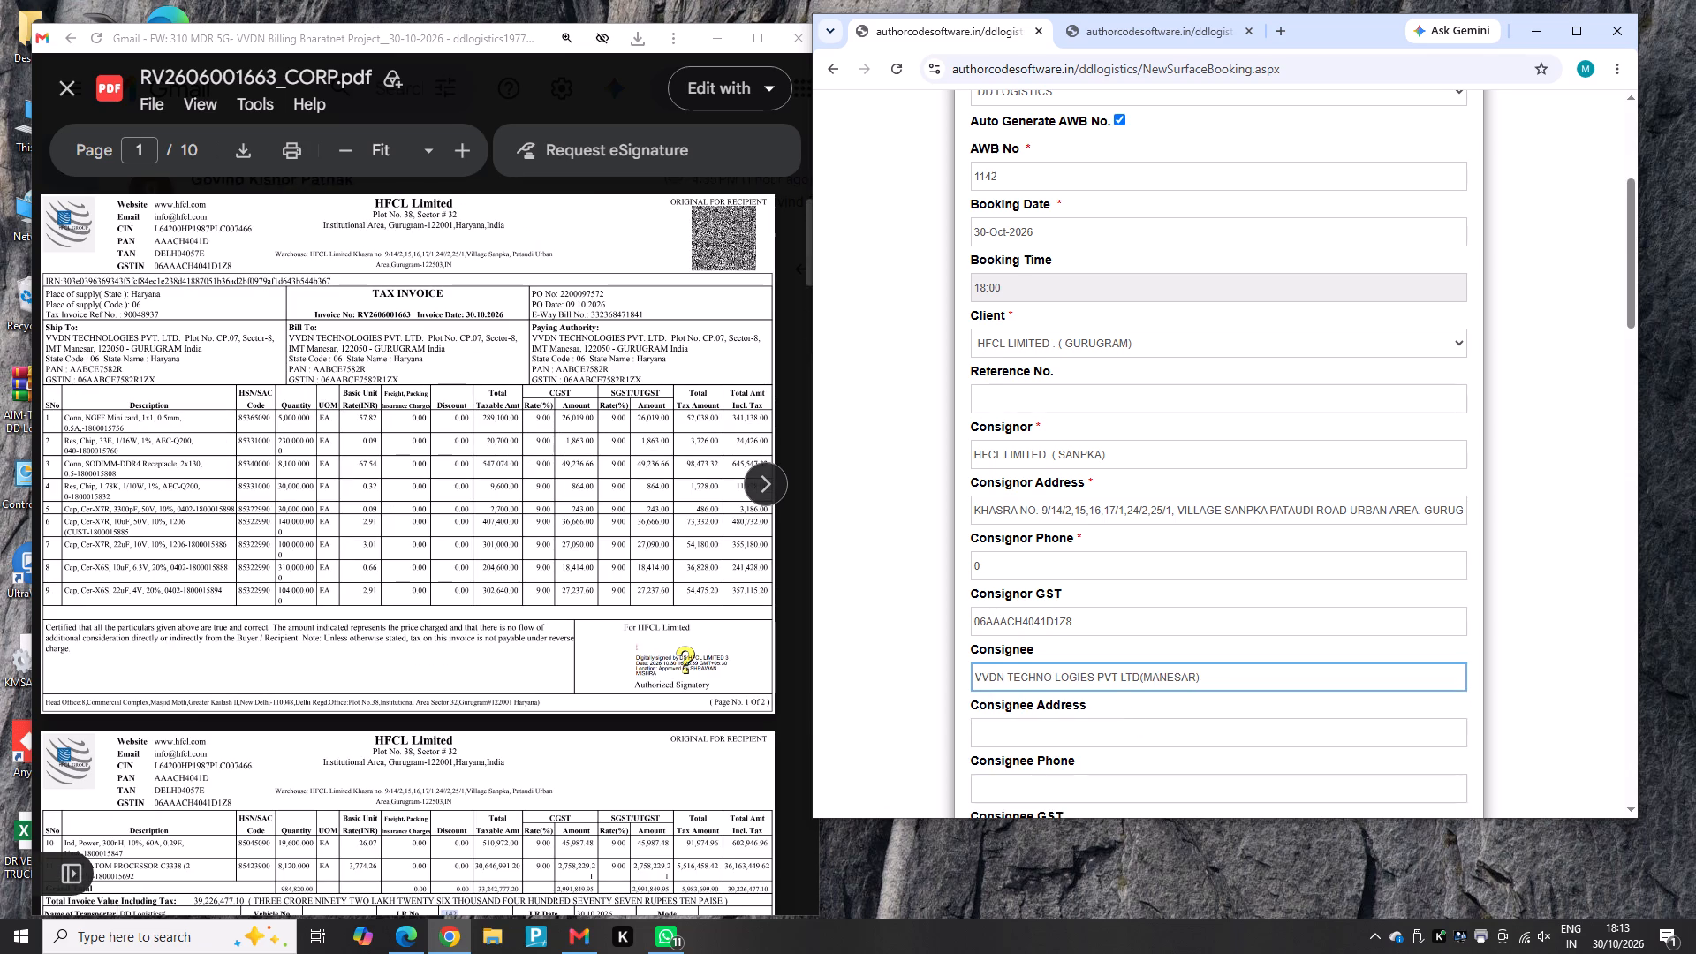
{"action": "scroll", "coordinate": [1113, 673], "scroll_direction": "down", "scroll_amount": 3}
{"action": "key", "text": "Tab"}
{"action": "key", "text": "Tab"}
{"action": "key", "text": "Tab"}
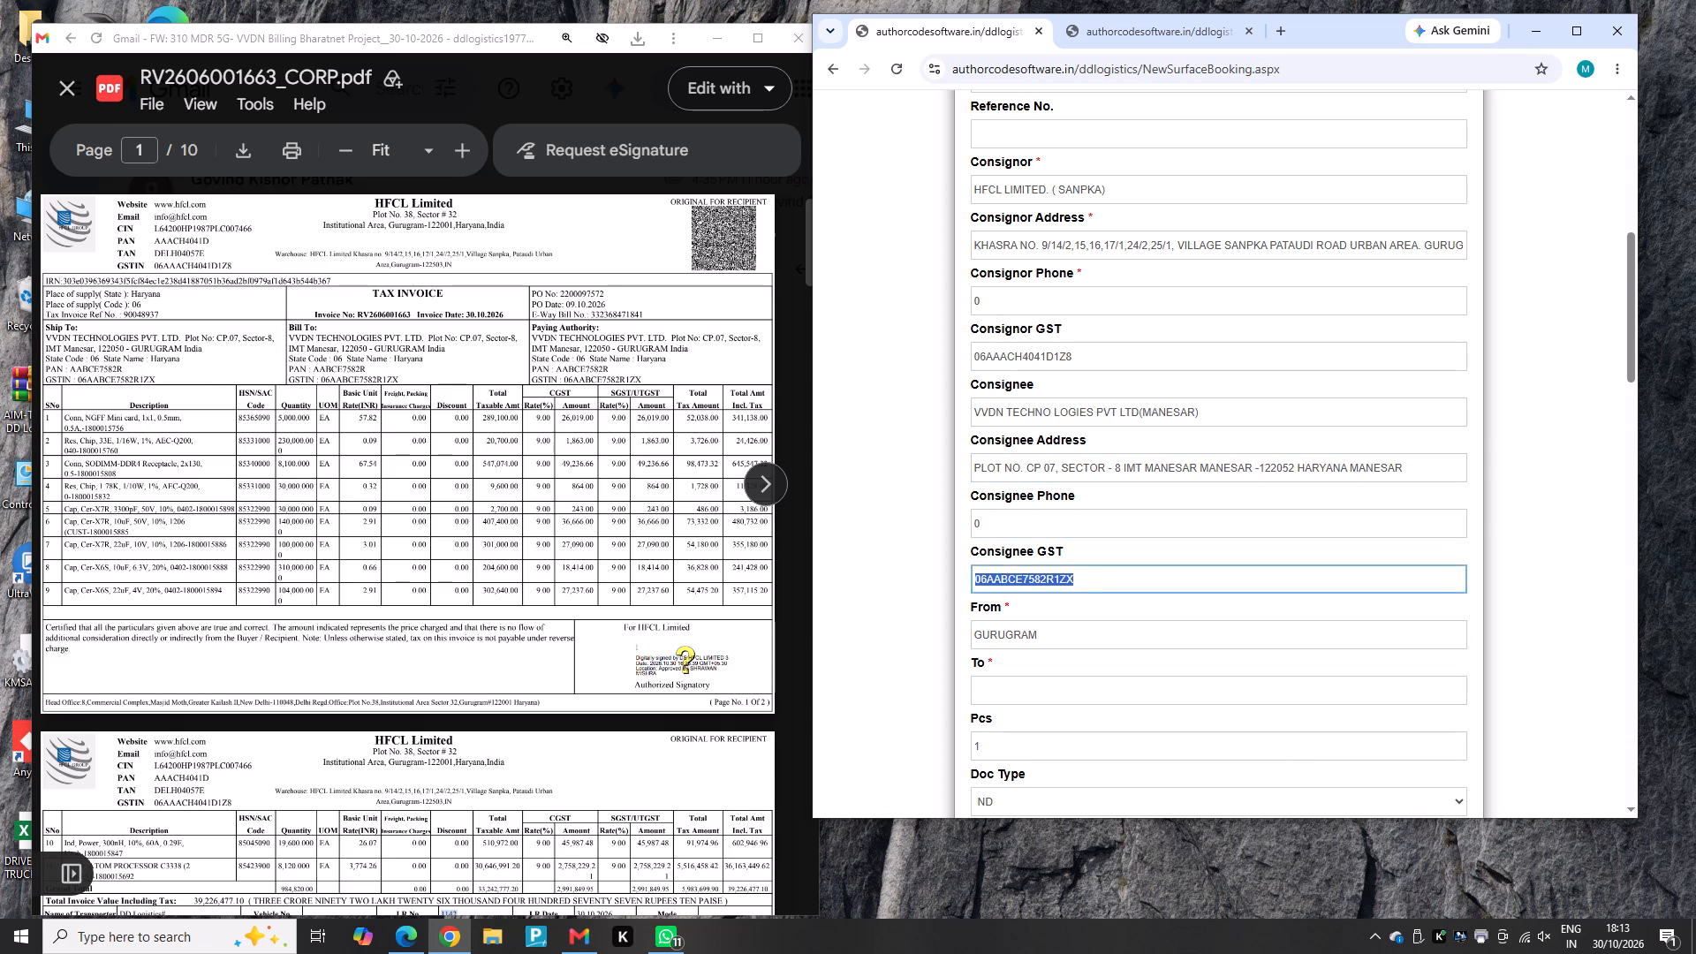
Set the booking's From location to SANPAK in place of the default city.
{"action": "key", "text": "Tab"}
{"action": "type", "text": "SANPKA"}
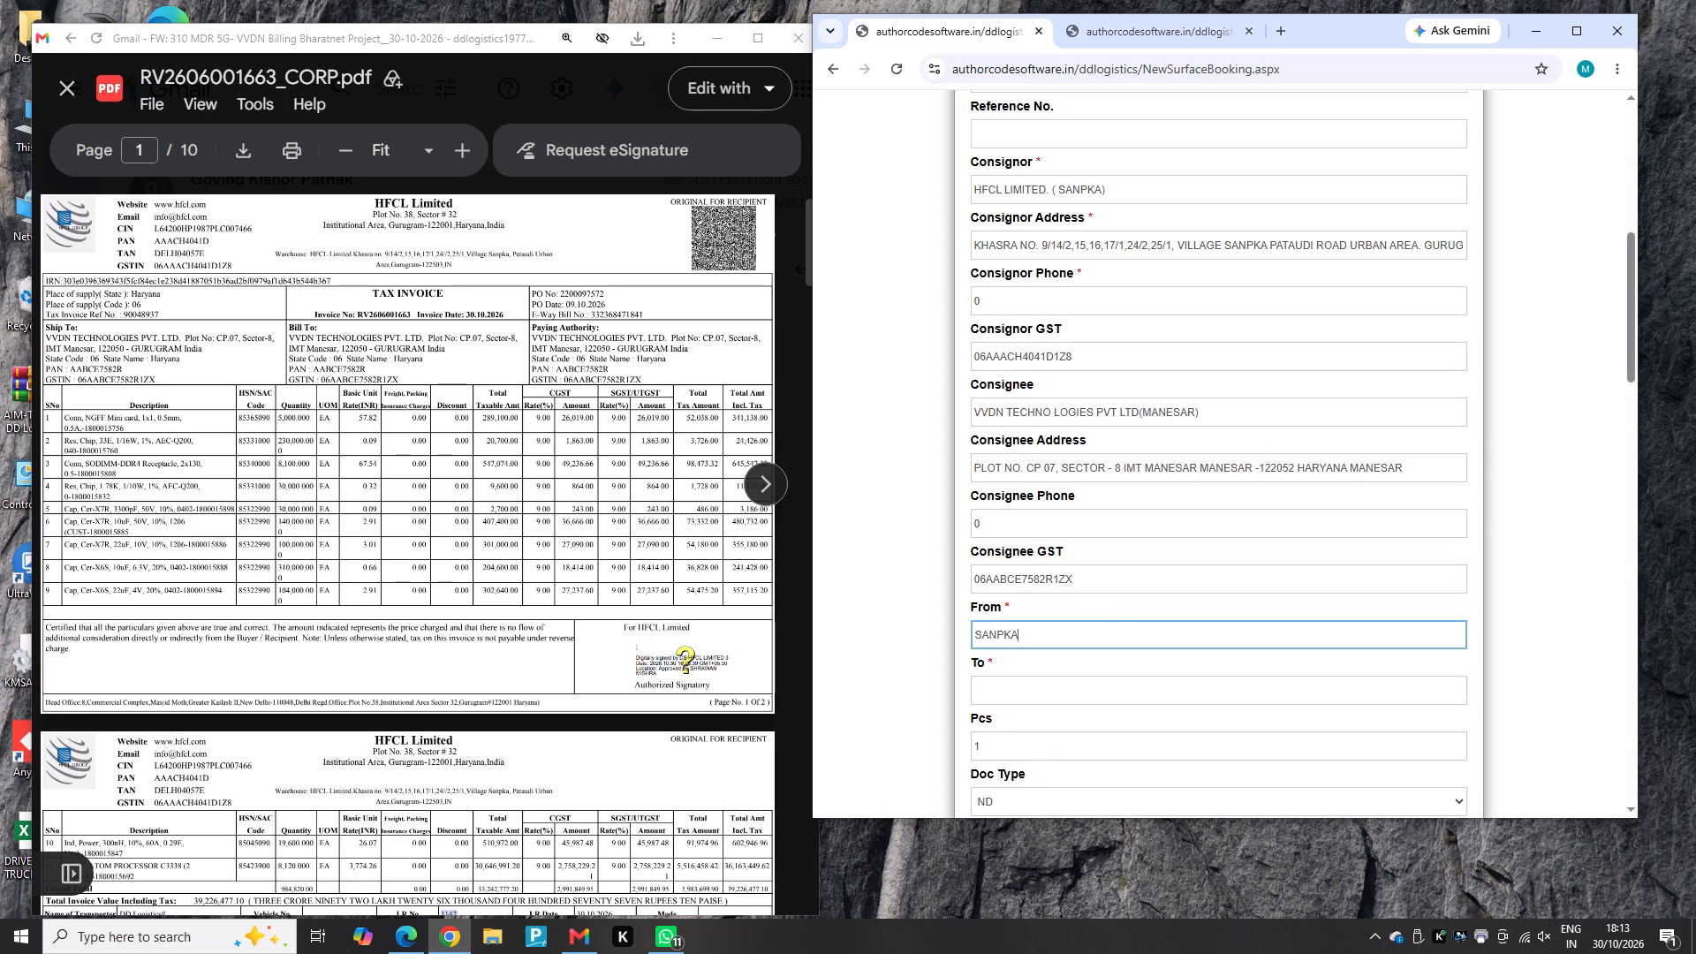
{"action": "key", "text": "BackSpace"}
{"action": "key", "text": "backslash"}
{"action": "key", "text": "BackSpace"}
{"action": "key", "text": "BackSpace"}
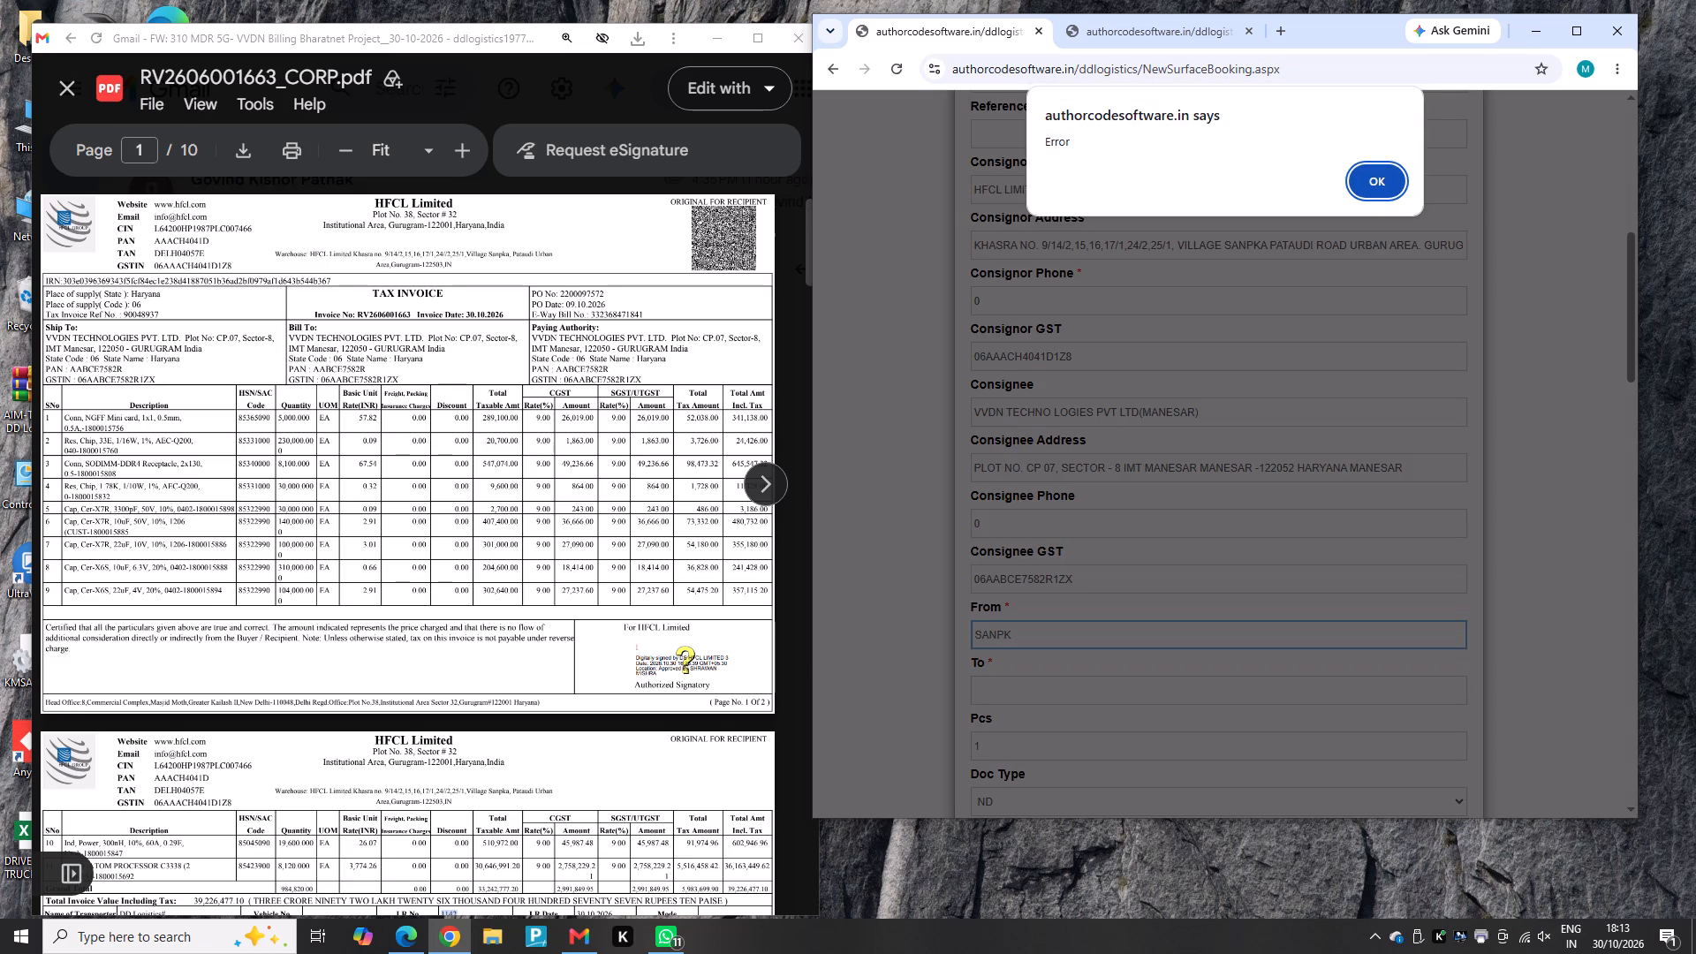
{"action": "left_click", "coordinate": [1379, 189]}
{"action": "key", "text": "BackSpace"}
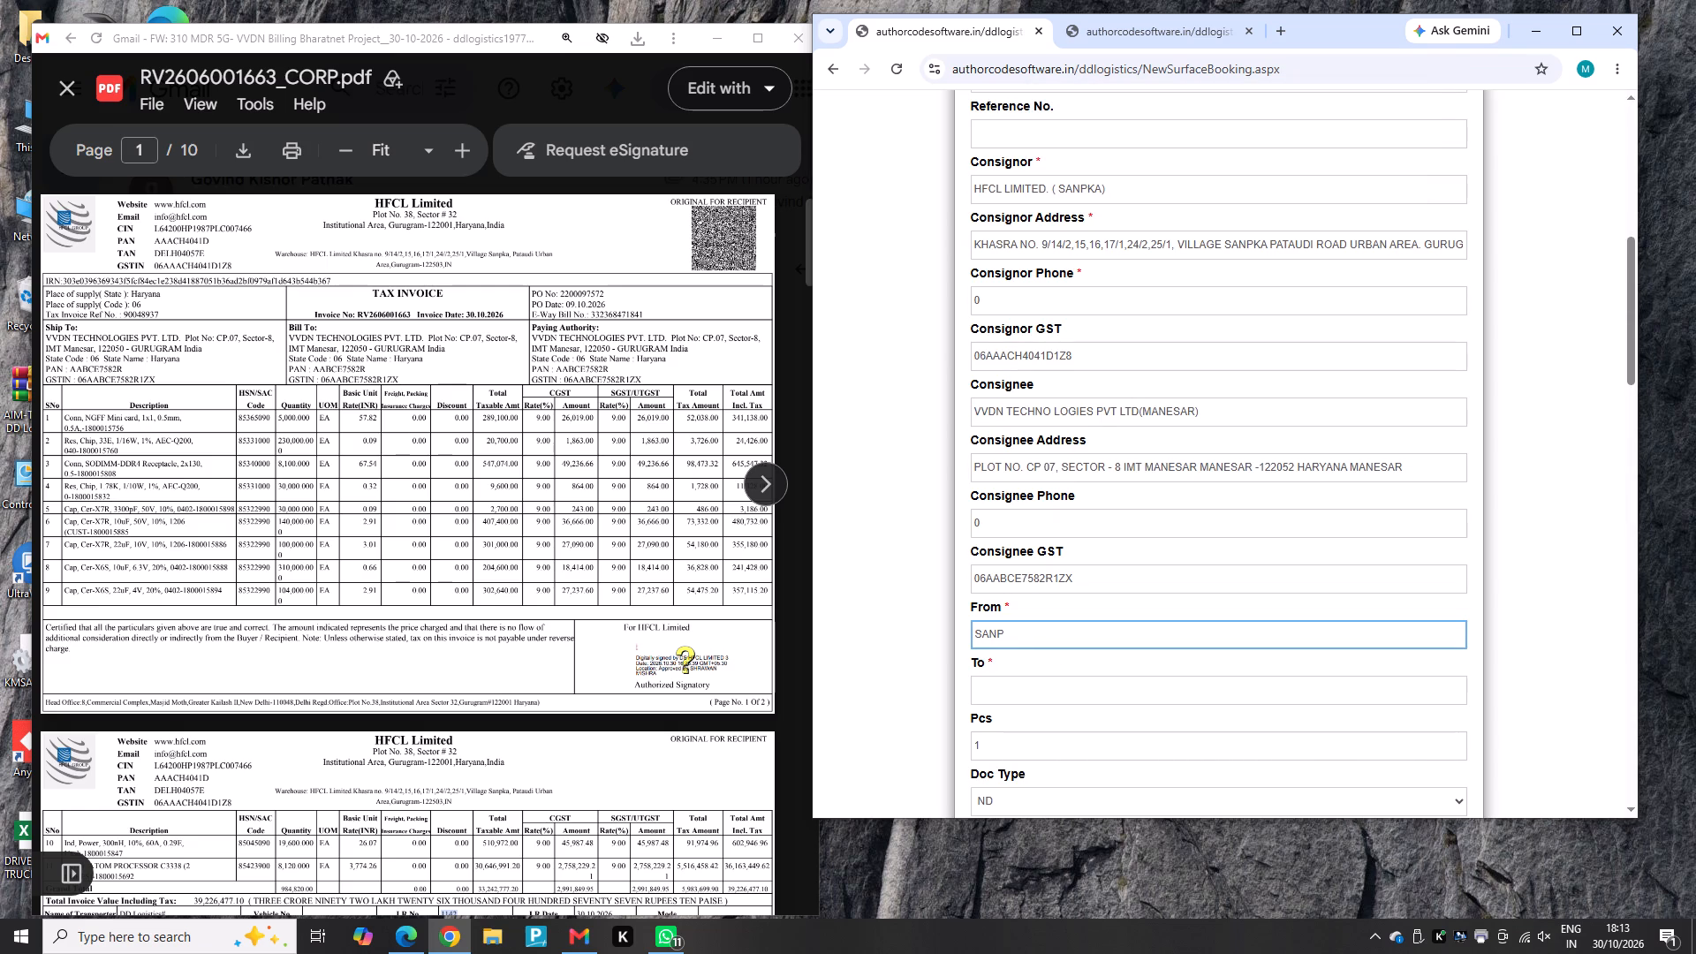
{"action": "key", "text": "BackSpace"}
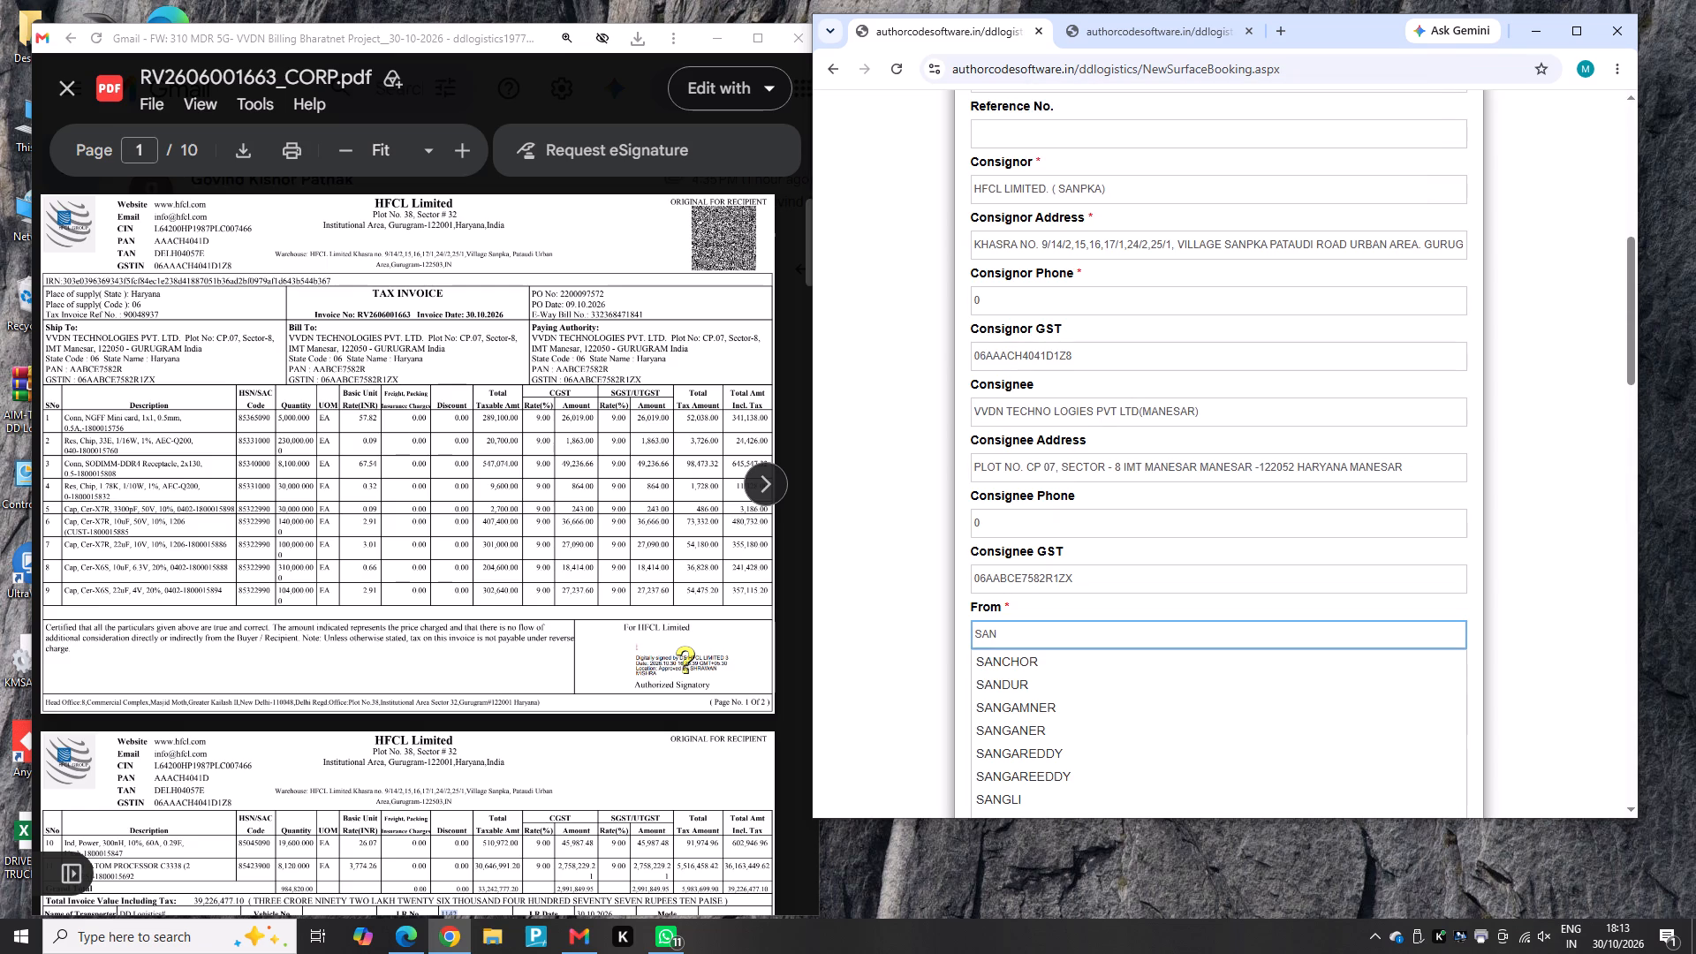
{"action": "key", "text": "p"}
{"action": "left_click", "coordinate": [1040, 658]}
Set the booking's To location to MANESAR.
{"action": "left_click", "coordinate": [1026, 686]}
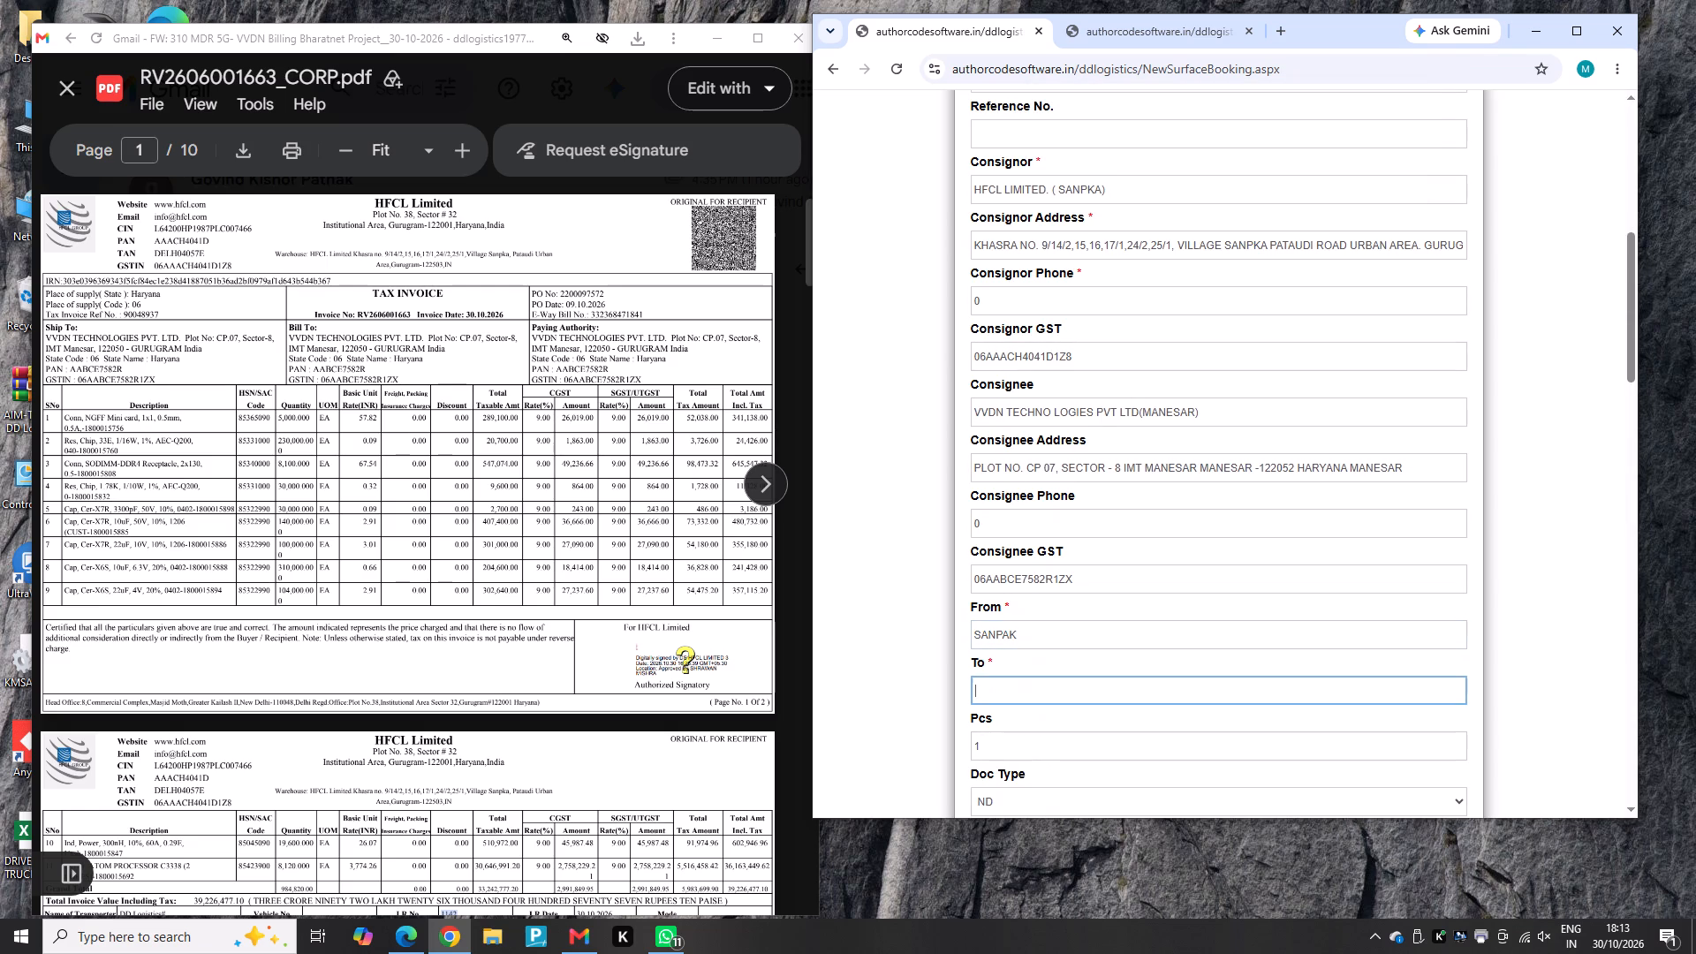
{"action": "type", "text": "MANES"}
{"action": "left_click", "coordinate": [1100, 712]}
{"action": "key", "text": "Tab"}
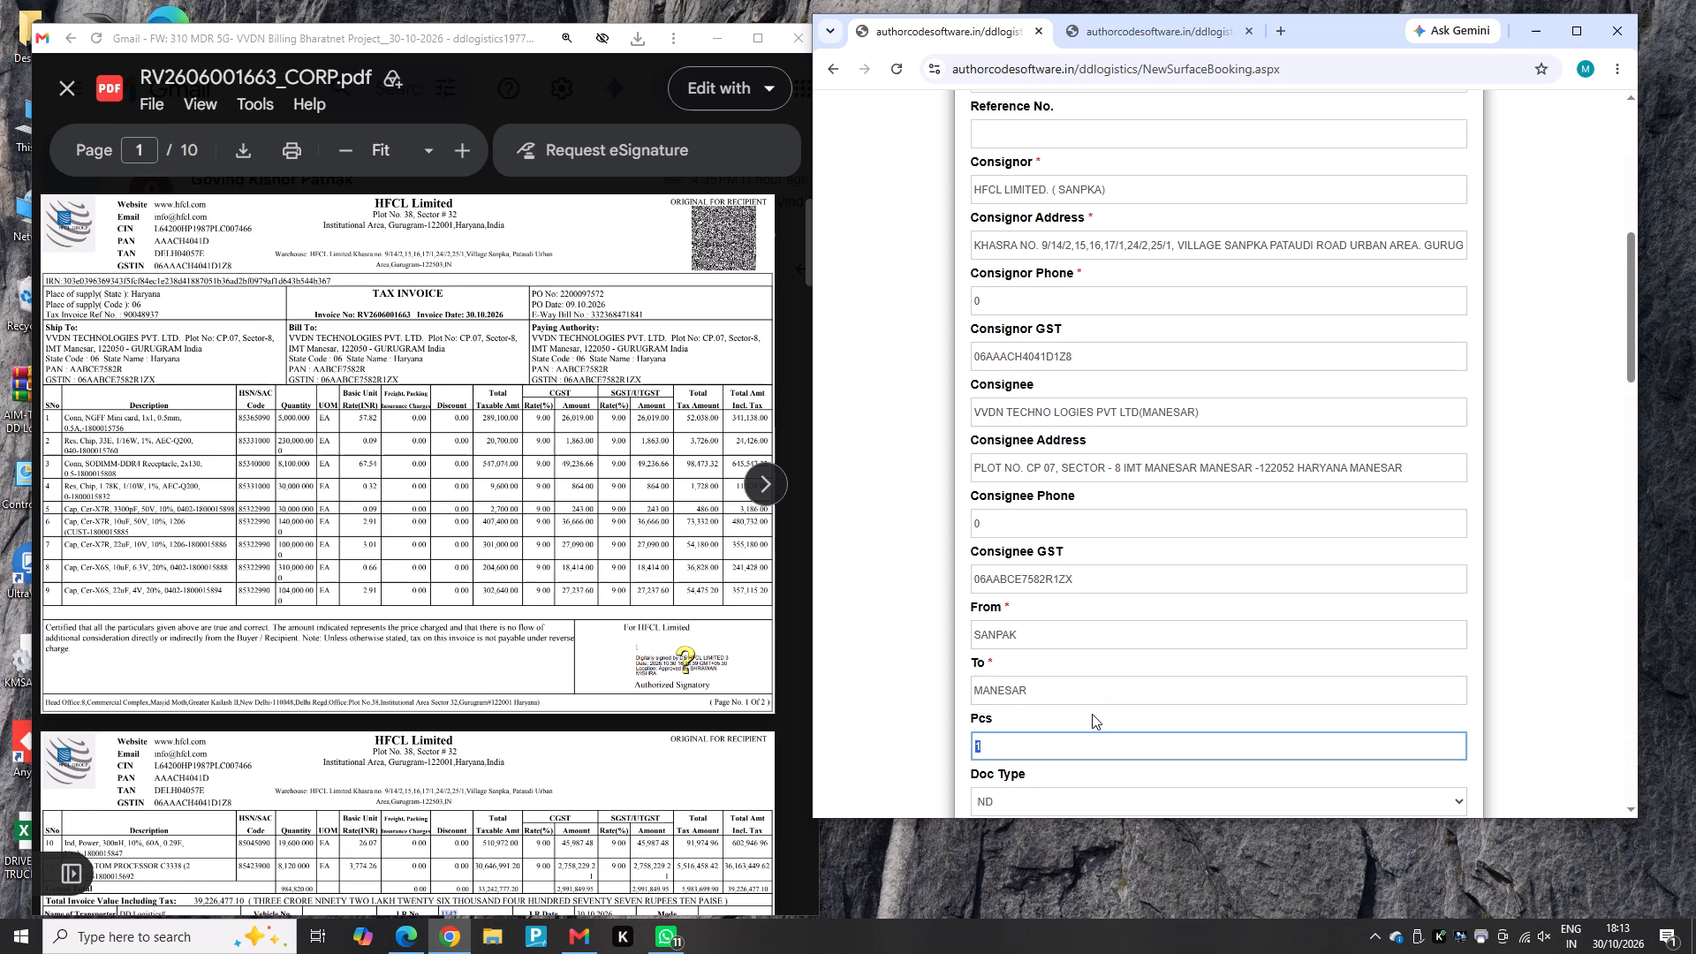
Set the delivery type to Door Delivery and the content to BOX, keeping the default pieces, doc type and mode.
{"action": "key", "text": "Tab"}
{"action": "key", "text": "Tab"}
{"action": "key", "text": "Tab"}
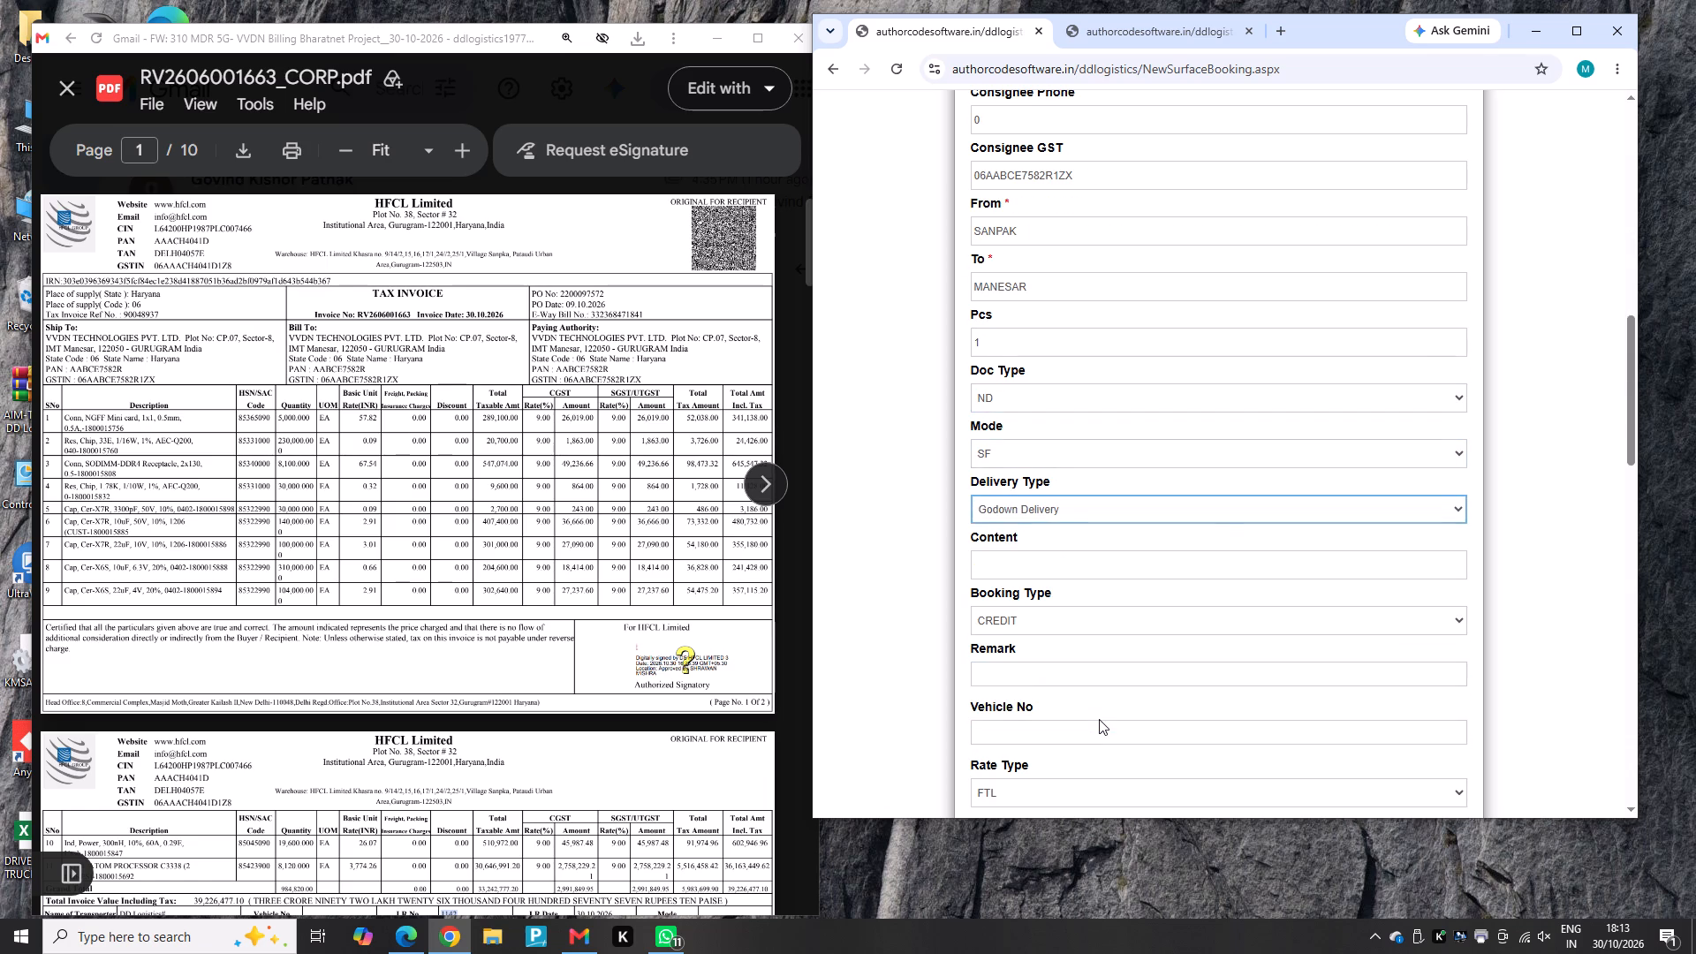
{"action": "left_click", "coordinate": [1230, 517]}
{"action": "left_click", "coordinate": [1219, 551]}
{"action": "left_click", "coordinate": [1106, 569]}
{"action": "left_click", "coordinate": [1072, 636]}
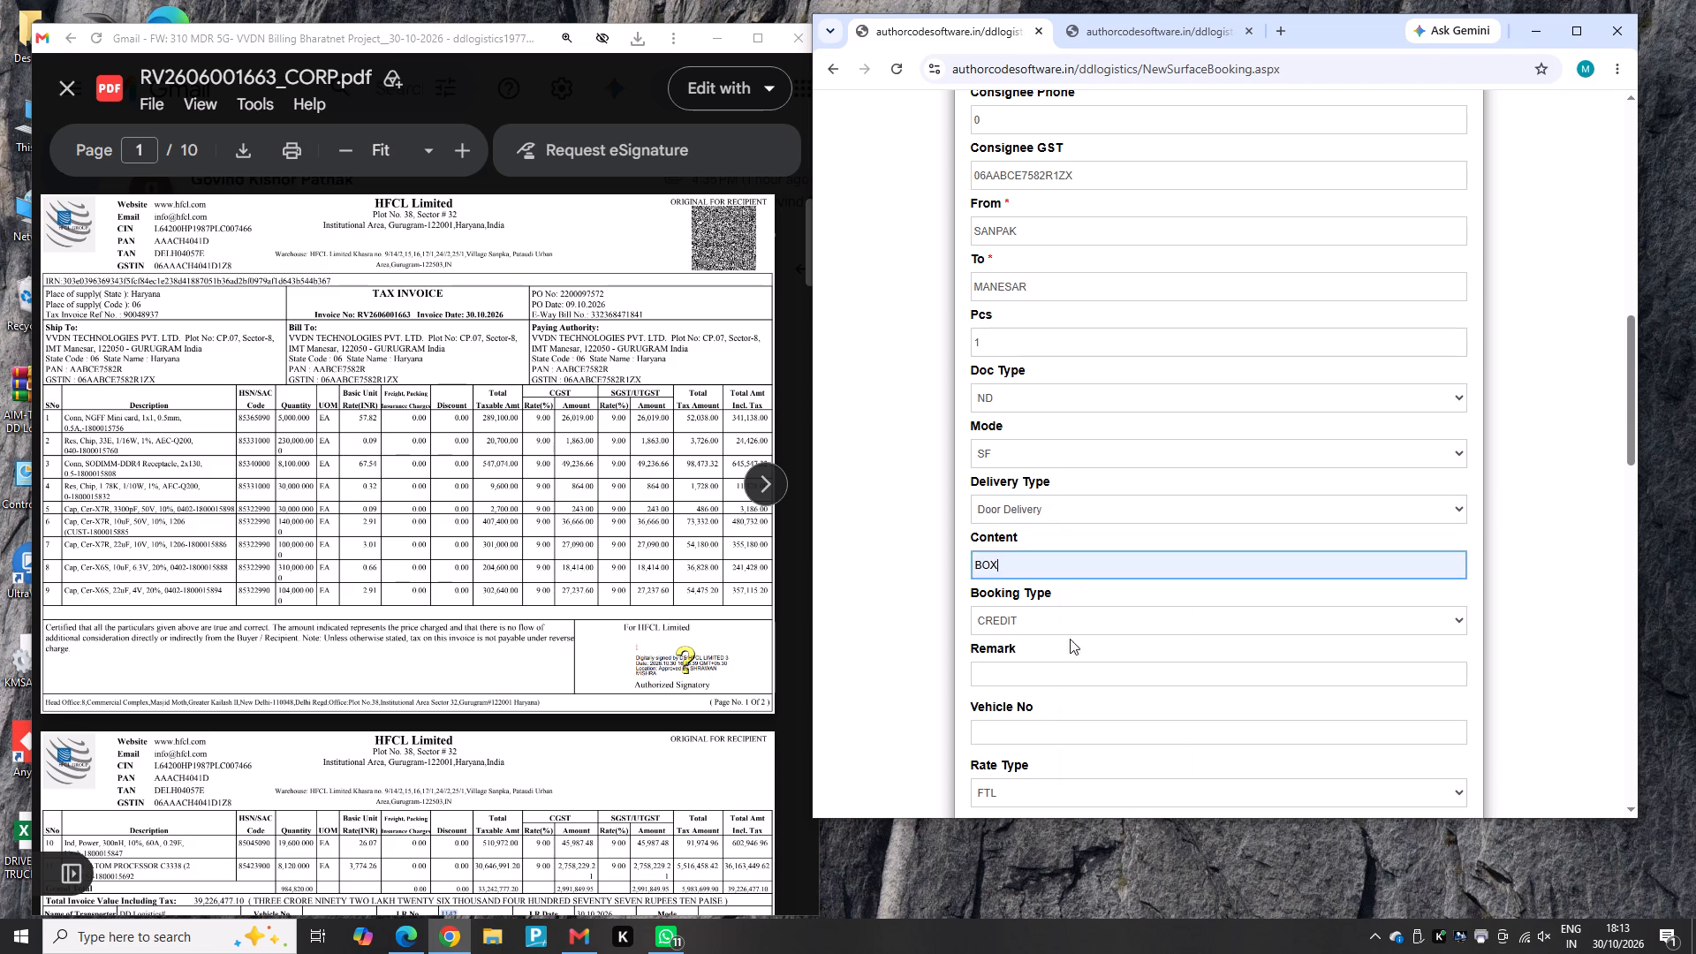
{"action": "key", "text": "Tab"}
{"action": "key", "text": "Tab"}
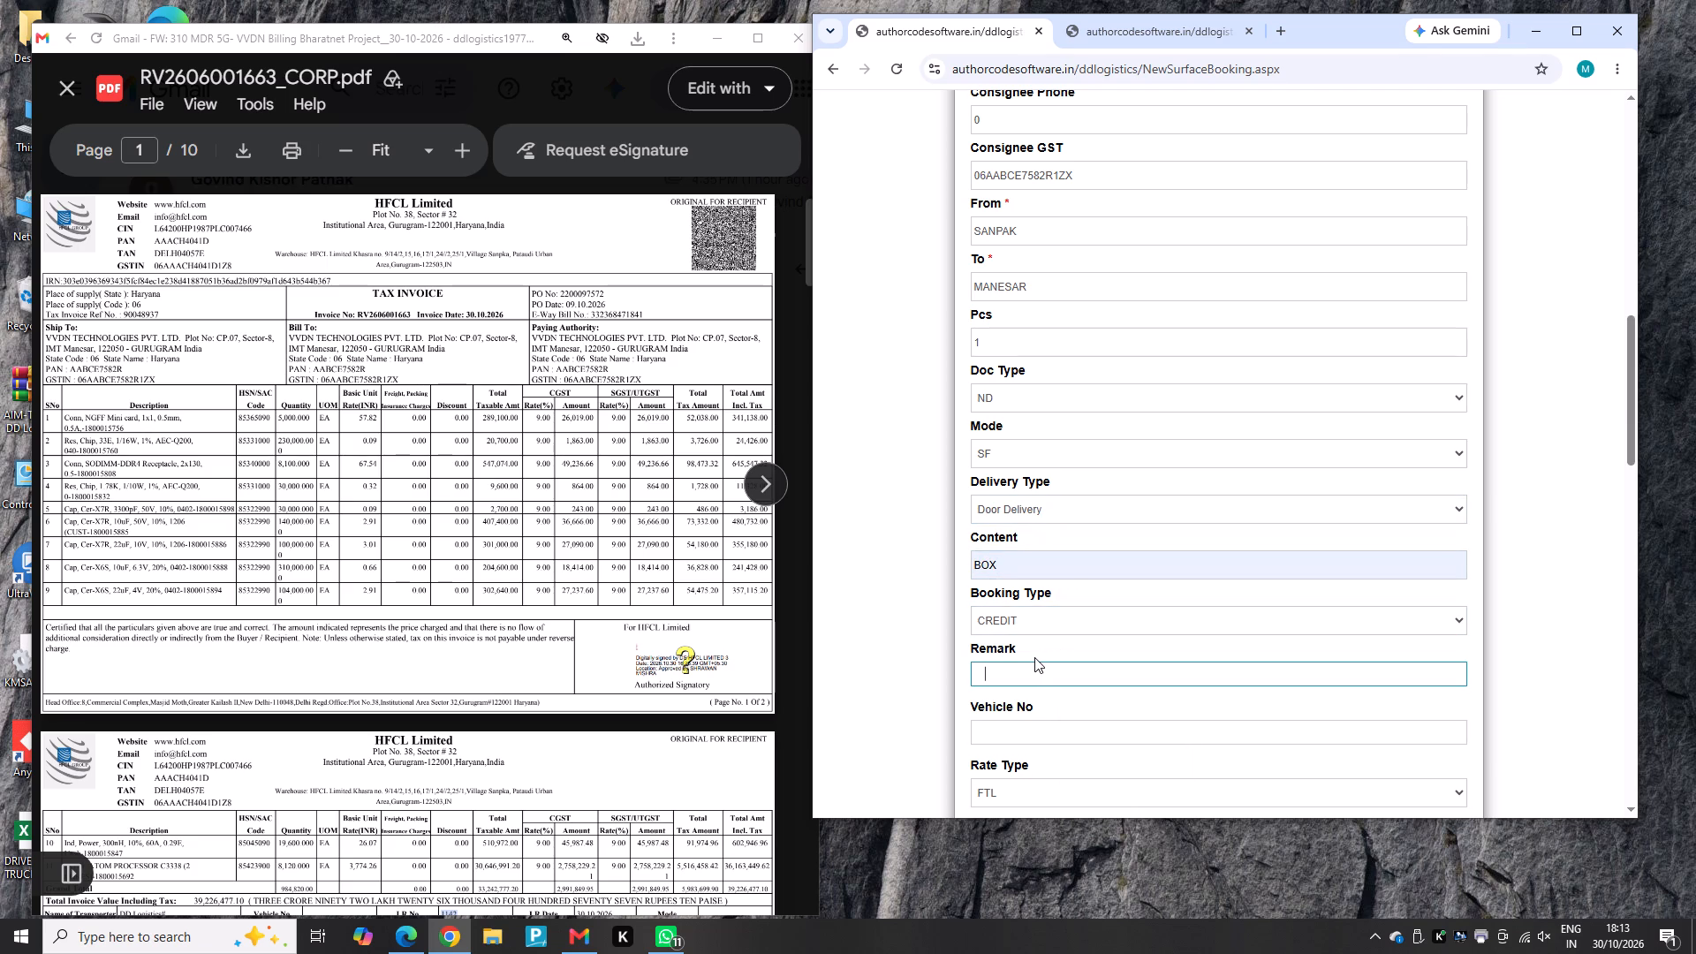
{"action": "type", "text": "PICK"}
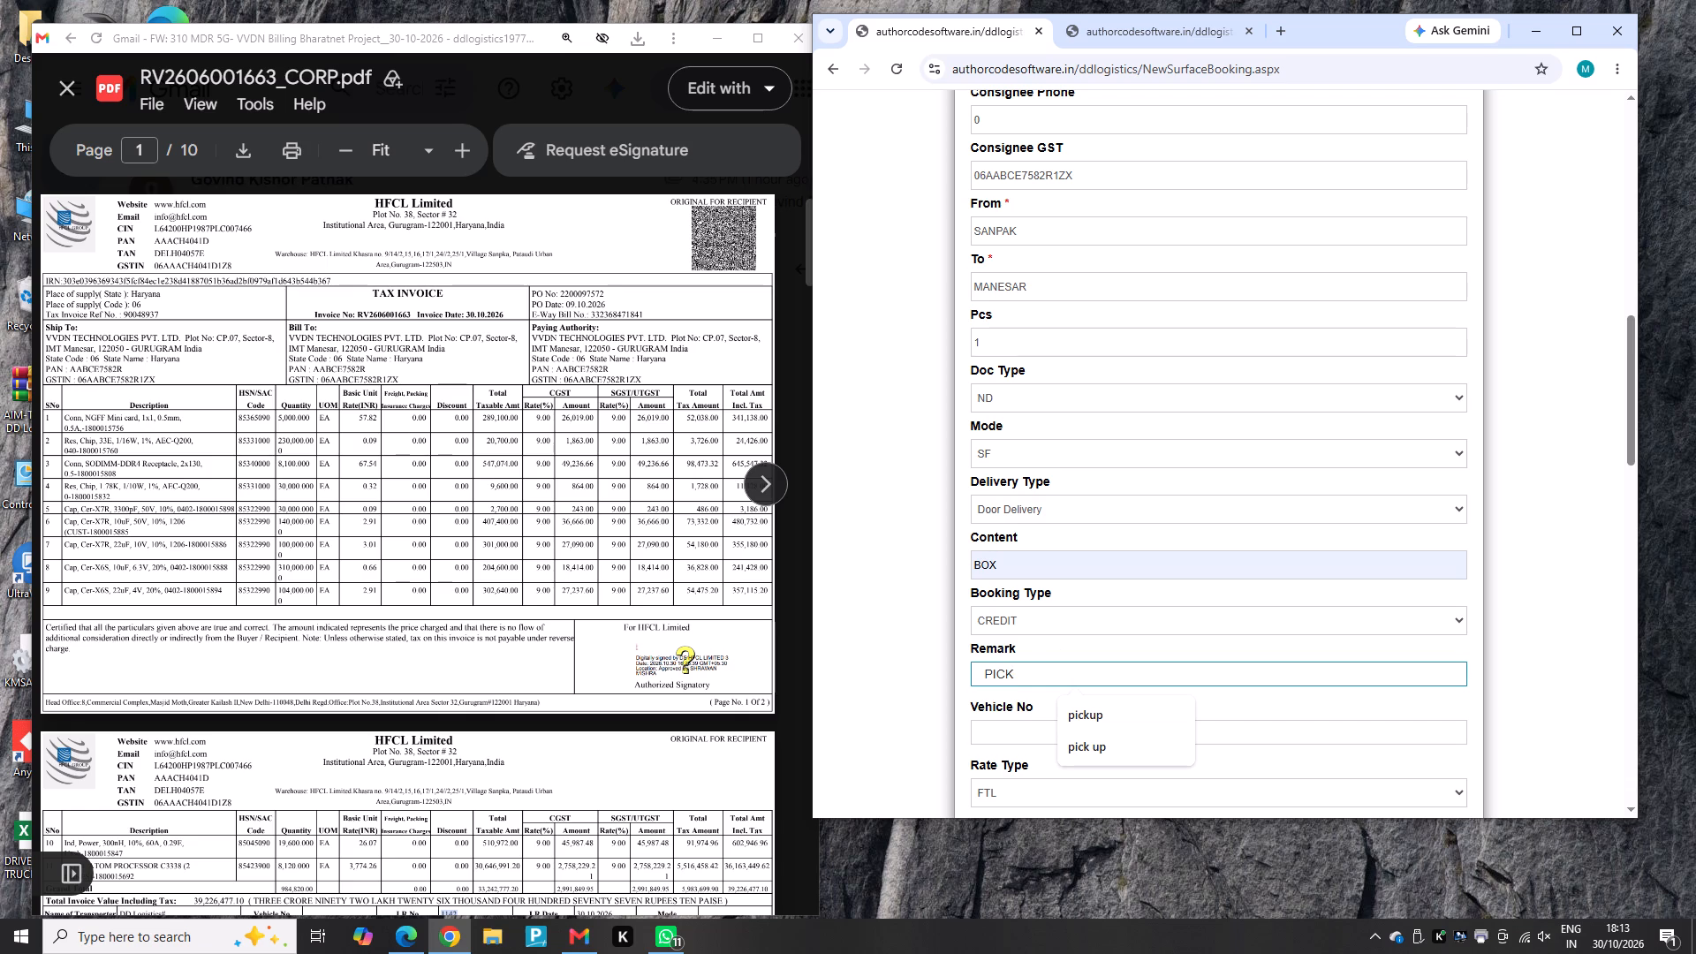
{"action": "left_click", "coordinate": [1112, 738]}
{"action": "left_click", "coordinate": [1031, 725]}
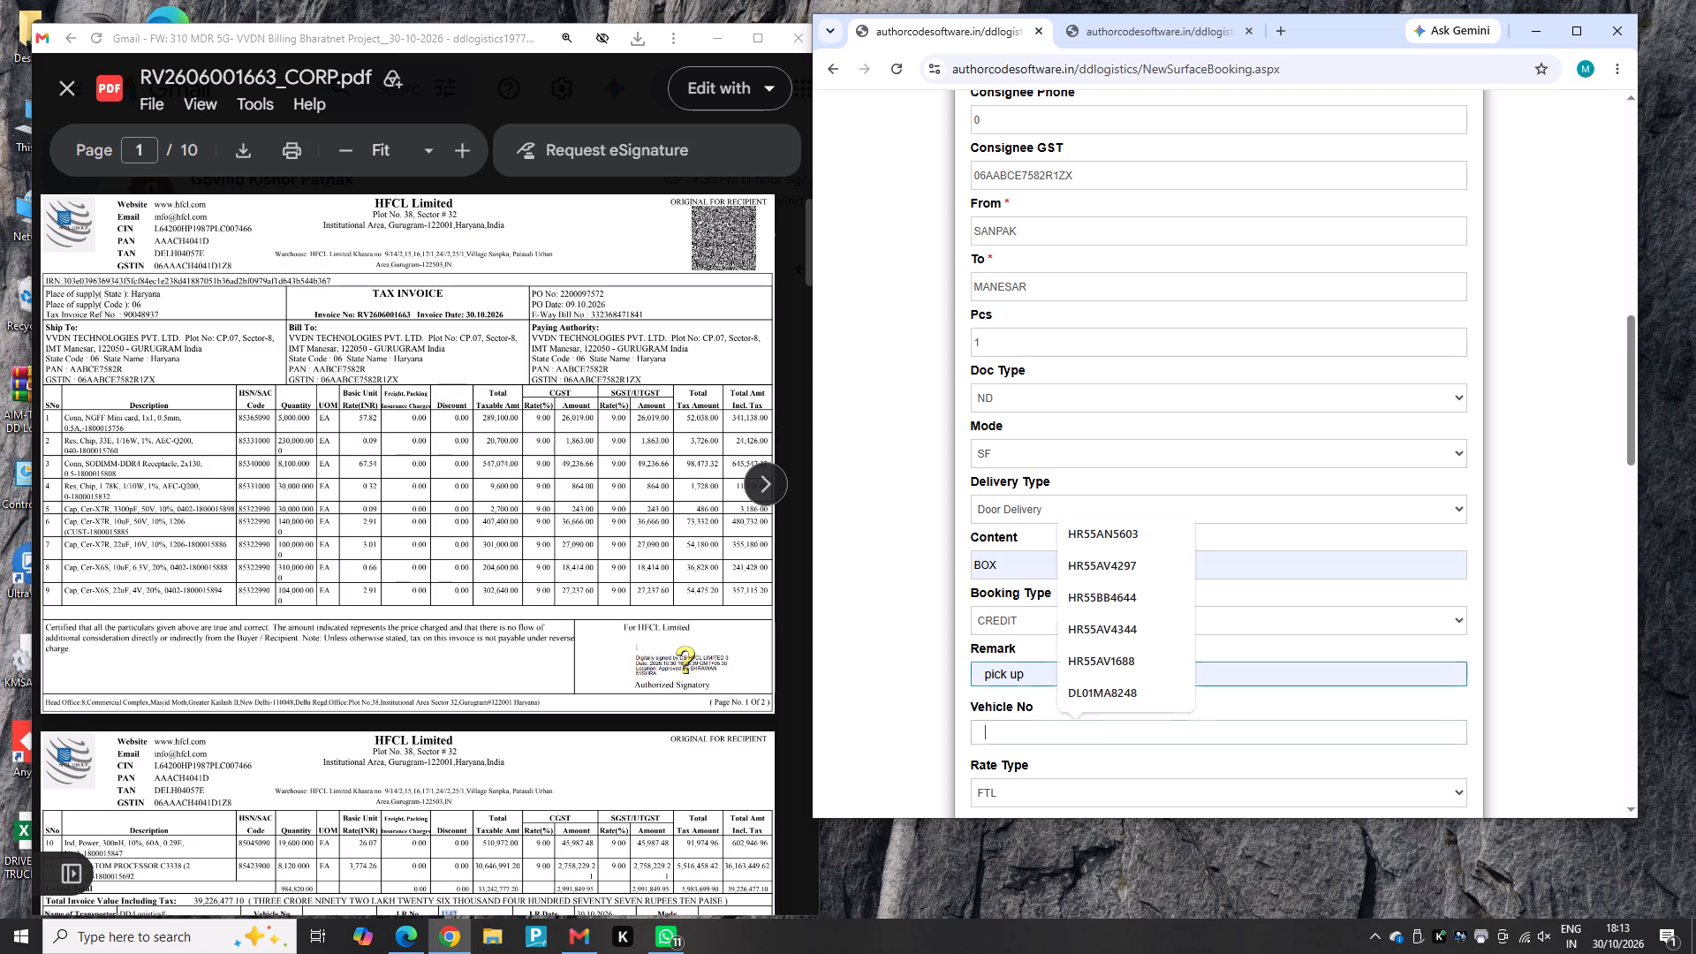
{"action": "left_click", "coordinate": [1104, 657]}
Enter 1 in the booking's actual weight.
{"action": "scroll", "coordinate": [1102, 700], "scroll_direction": "down", "scroll_amount": 2}
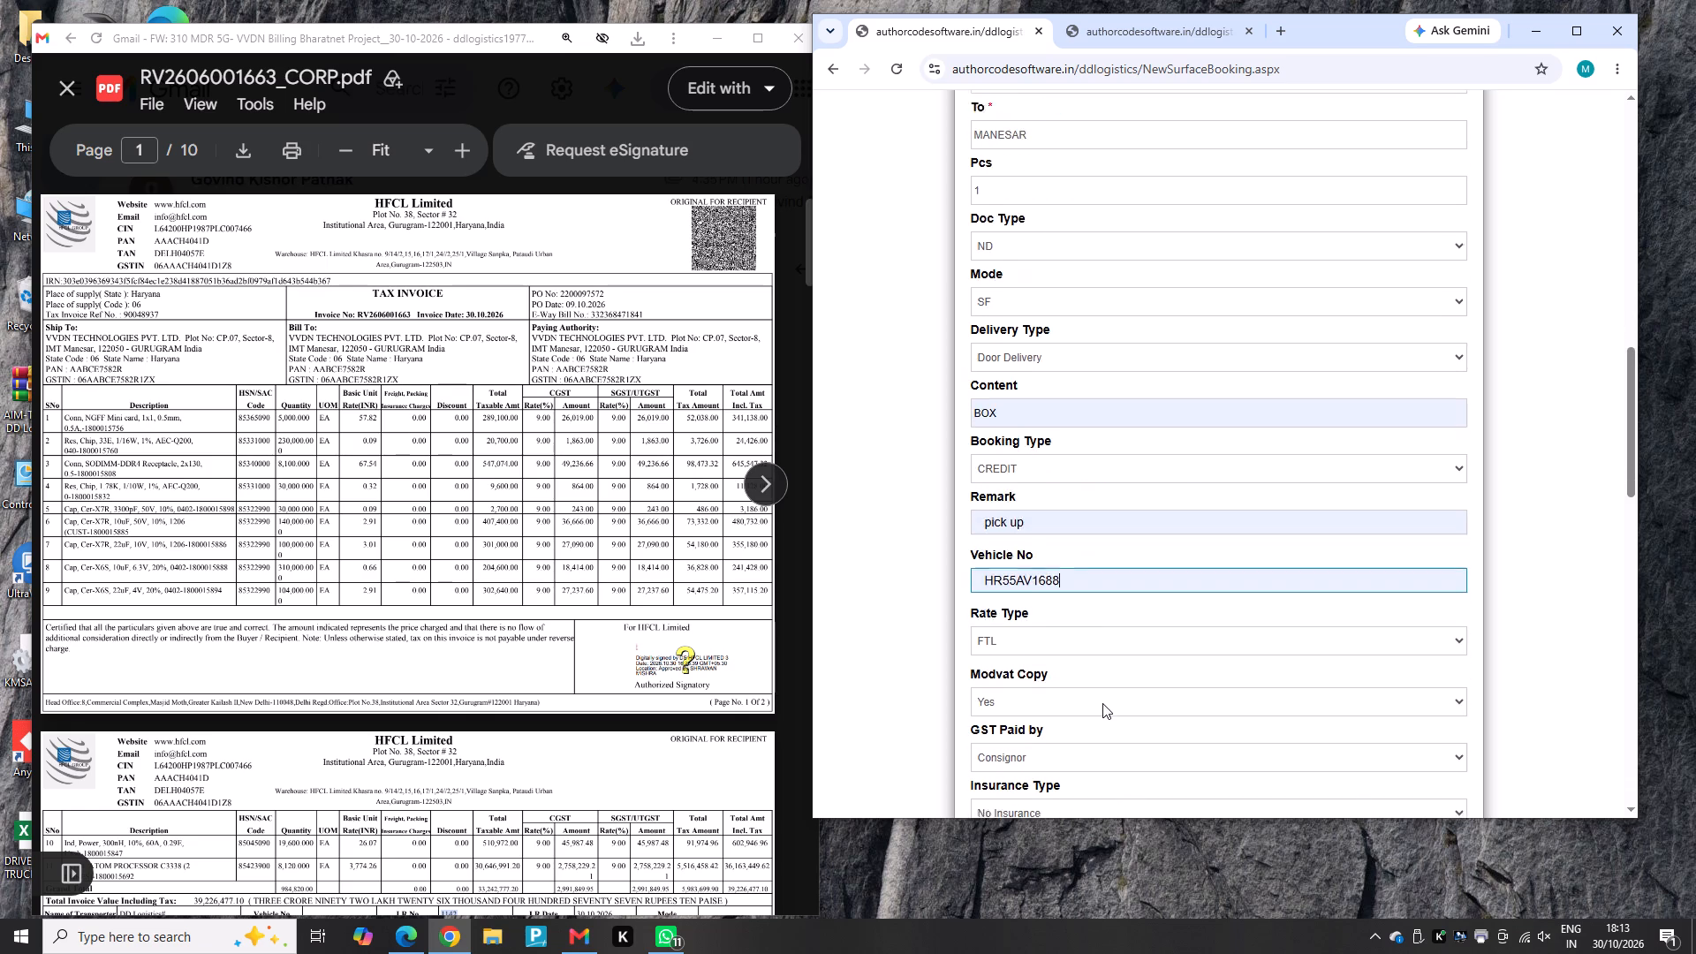
{"action": "scroll", "coordinate": [1093, 649], "scroll_direction": "down", "scroll_amount": 4}
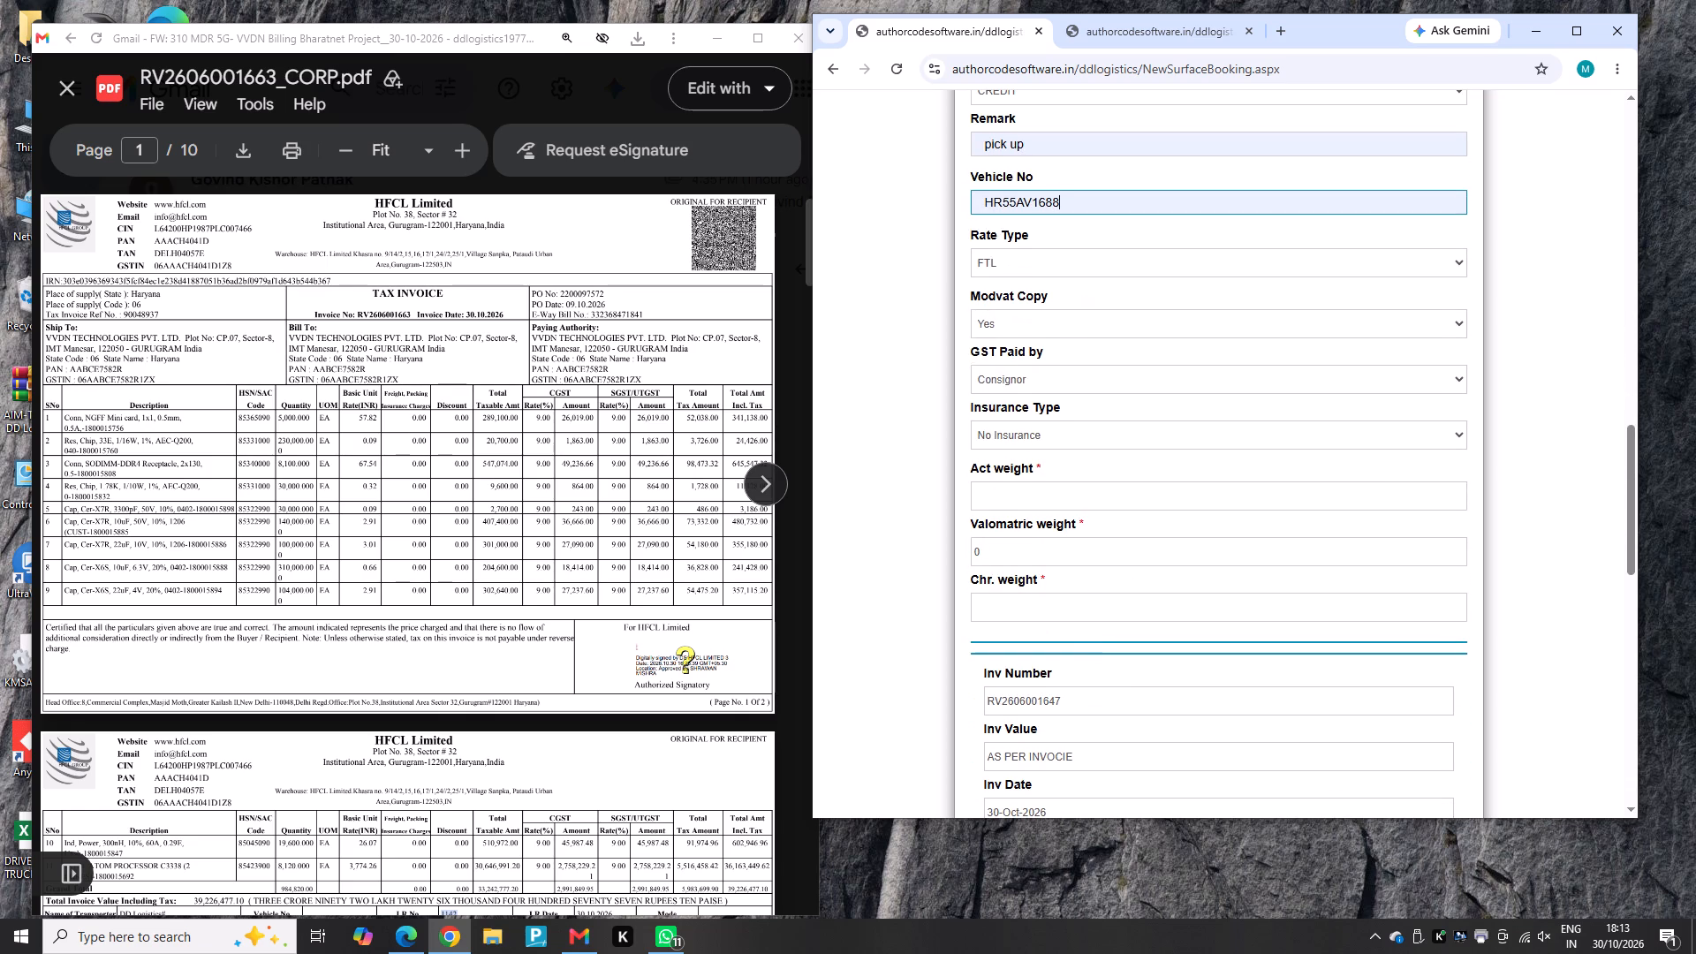
{"action": "left_click", "coordinate": [1133, 499]}
{"action": "key", "text": "1"}
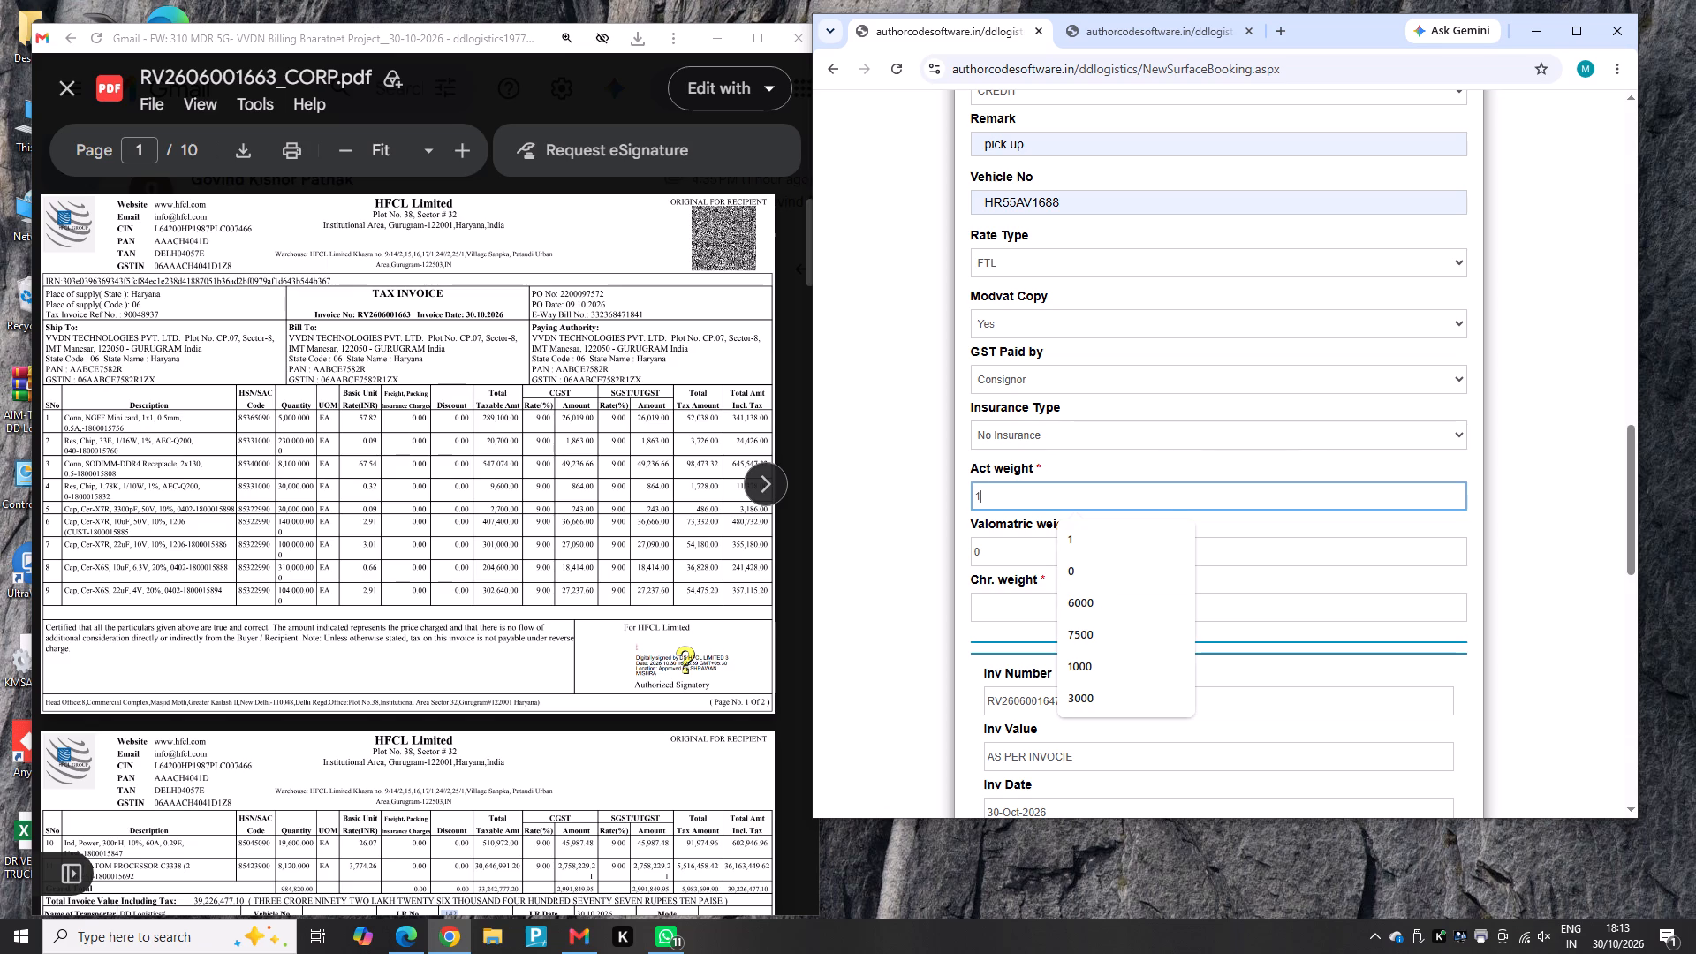